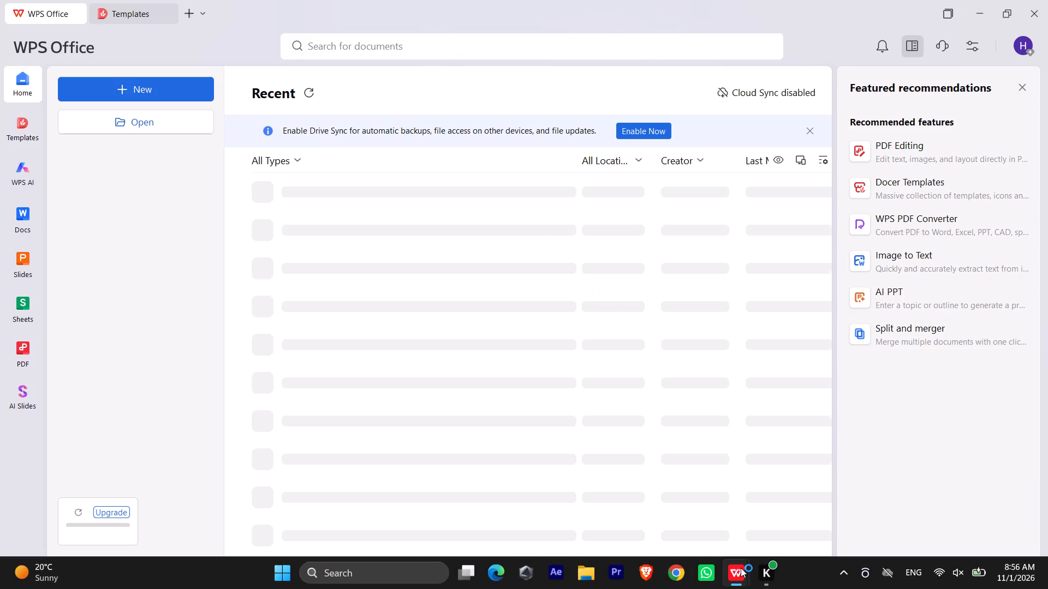
Open the Data_Analytics_Beginner presentation from the recent documents.
double_click(408, 221)
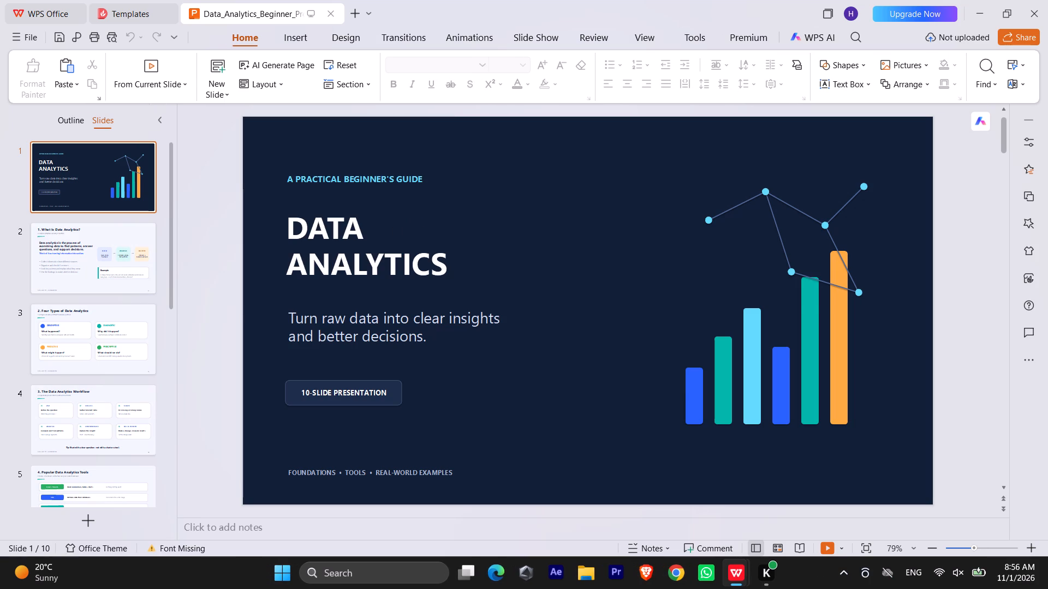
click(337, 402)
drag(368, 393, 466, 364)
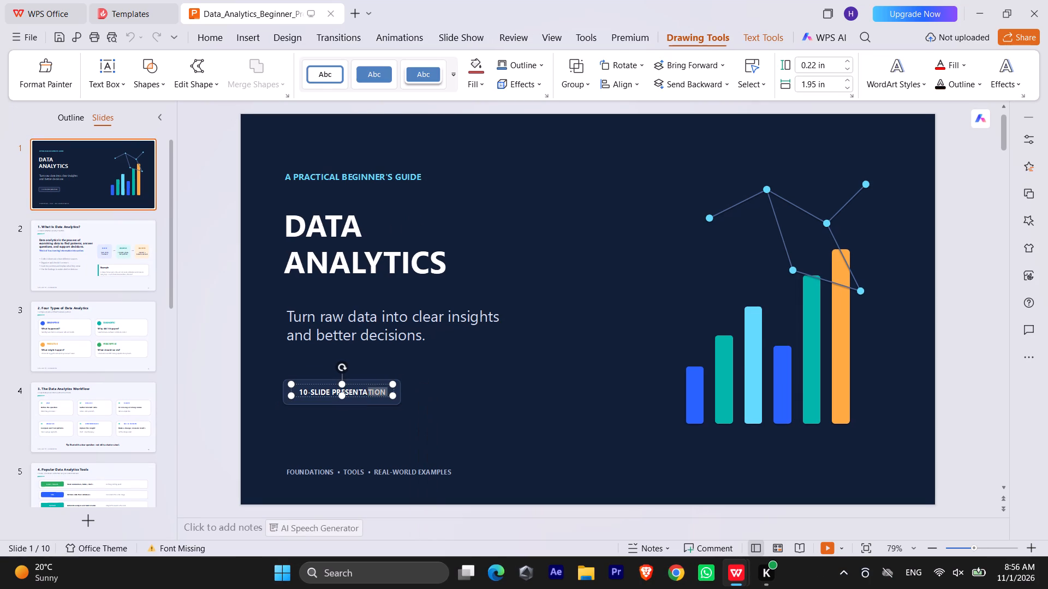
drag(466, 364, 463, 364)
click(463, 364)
Move the subtitle "Turn raw data into clear insights and better decisions." slightly left and down, between the title and the 10-slide badge.
click(433, 308)
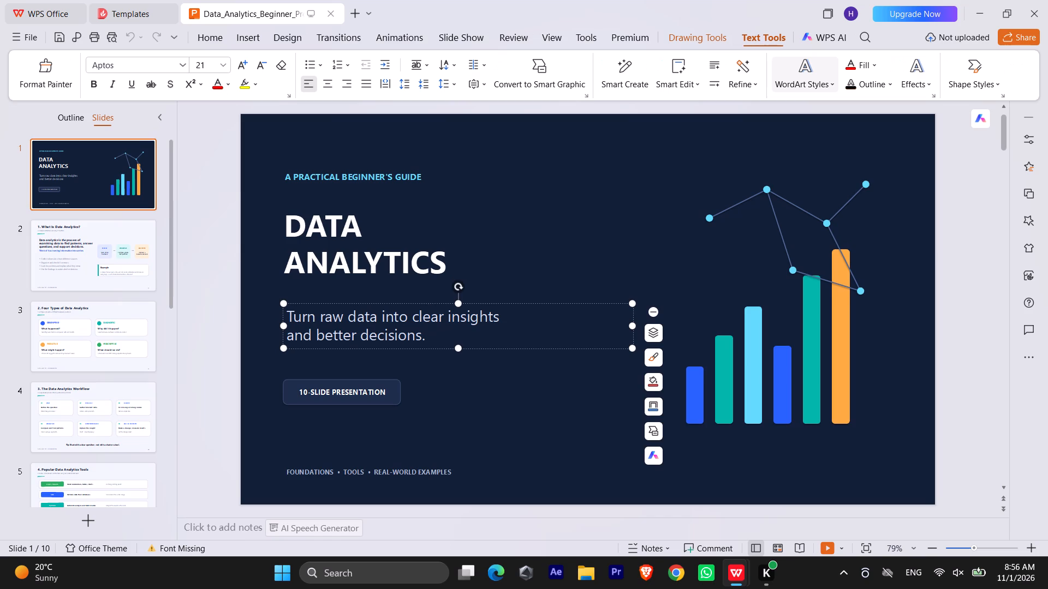
drag(561, 333, 579, 293)
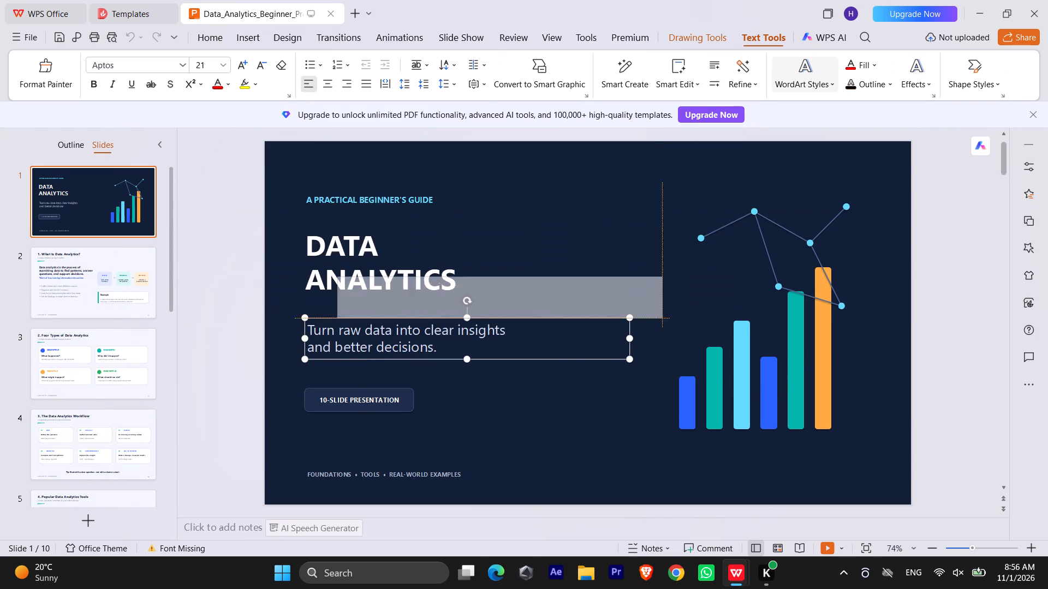
drag(579, 293, 550, 327)
drag(555, 327, 567, 381)
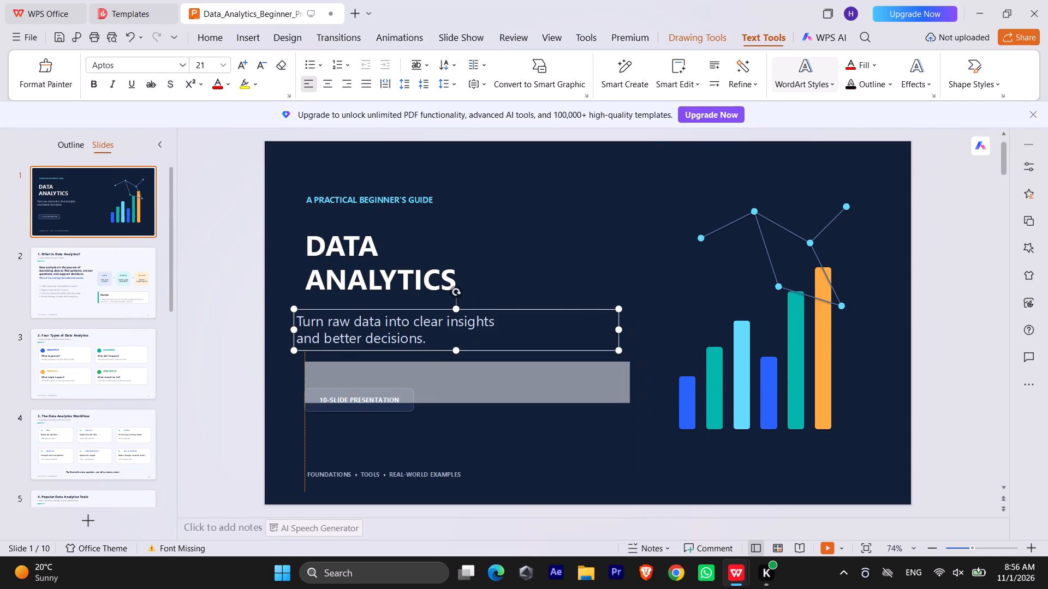
drag(567, 381, 558, 346)
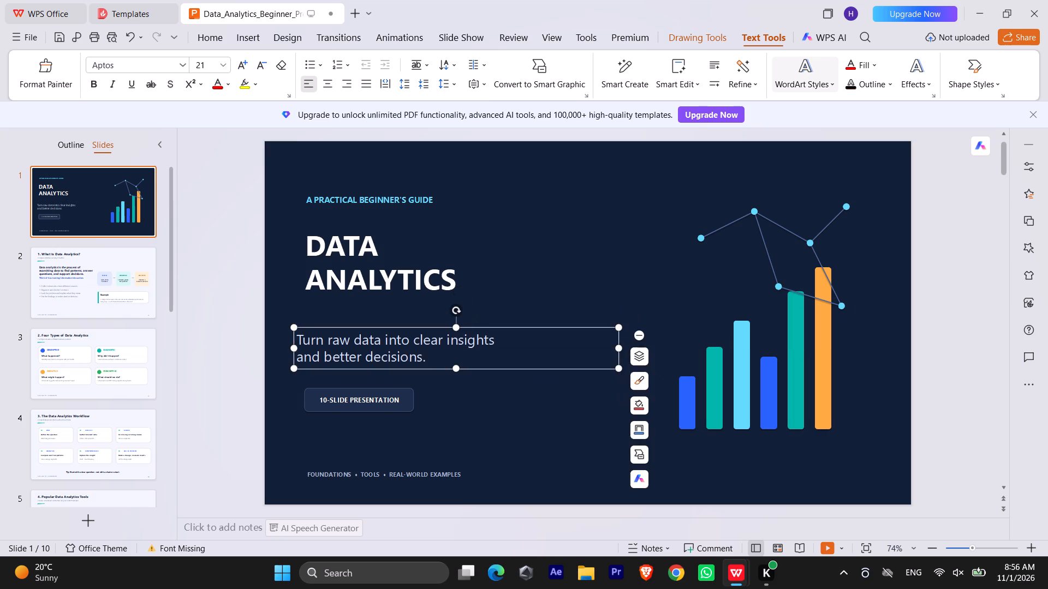
Move the "DATA ANALYTICS" title slightly down and left, aligning its left edge with the subtitle below.
click(545, 285)
drag(545, 285, 533, 297)
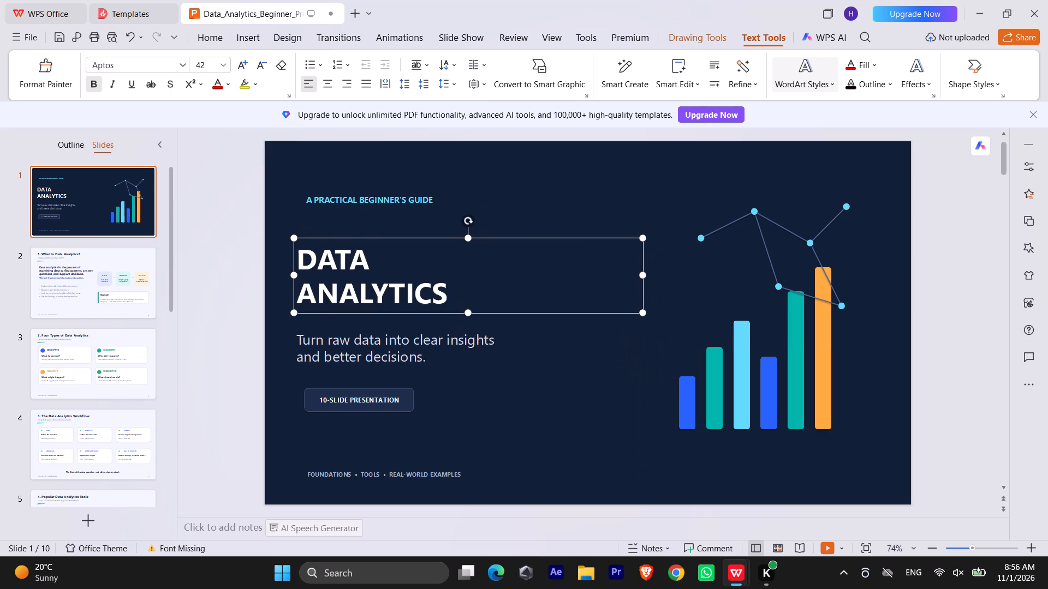
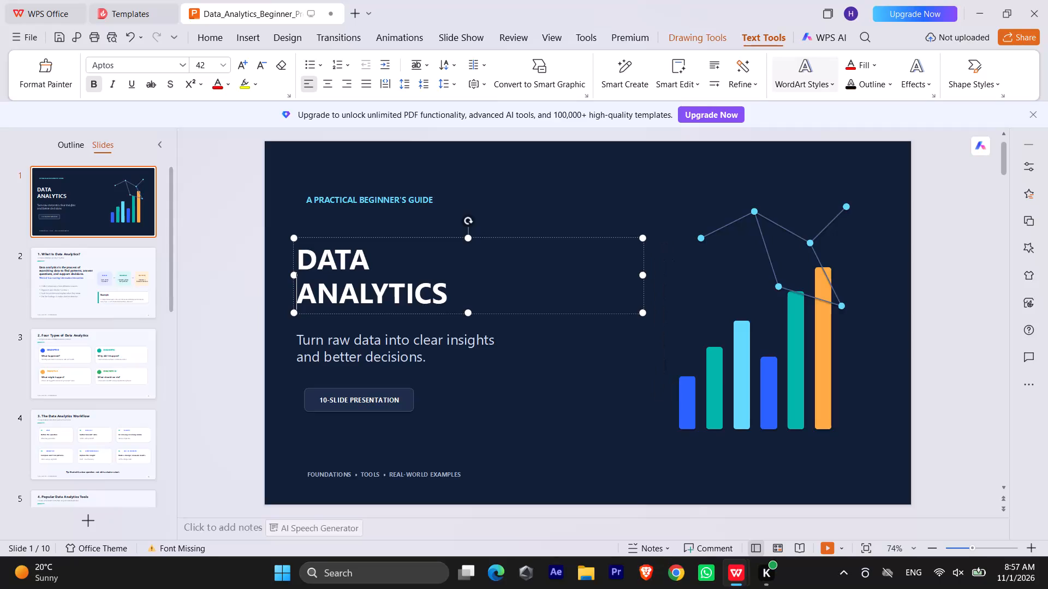
Shift the title slide's first three chart bars slightly to the right, also raising the short blue and teal ones a little.
click(532, 274)
click(678, 357)
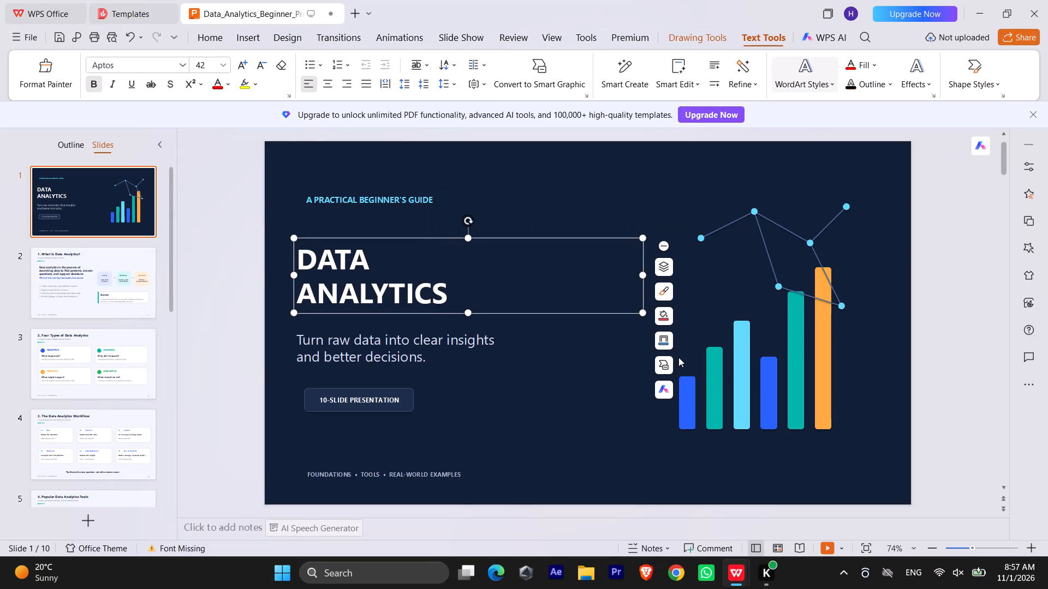
drag(692, 387, 702, 380)
click(702, 380)
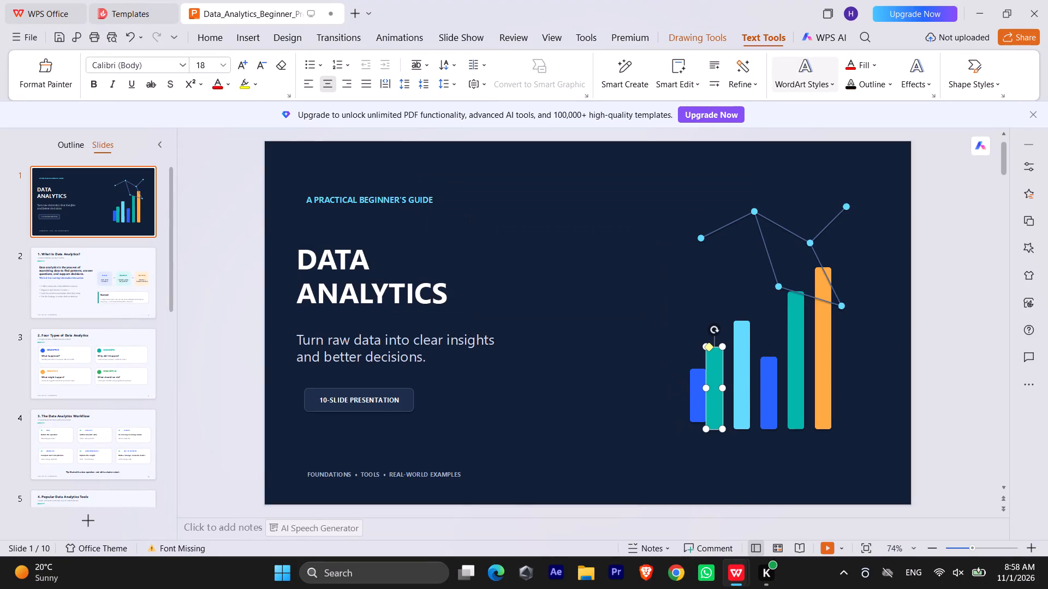
double_click(730, 379)
drag(714, 379, 731, 362)
drag(731, 362, 716, 377)
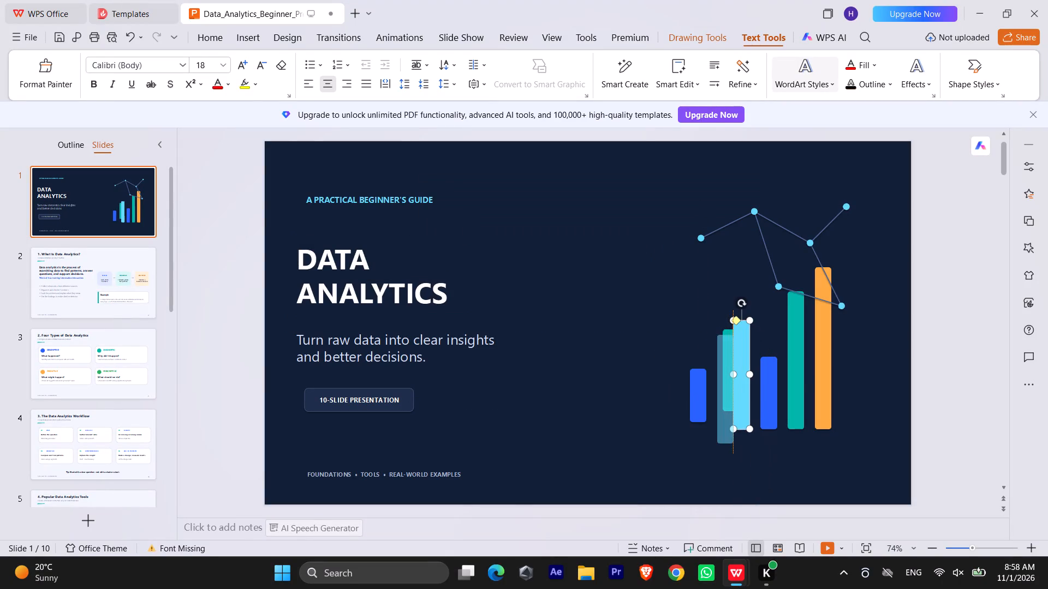
drag(716, 377, 741, 364)
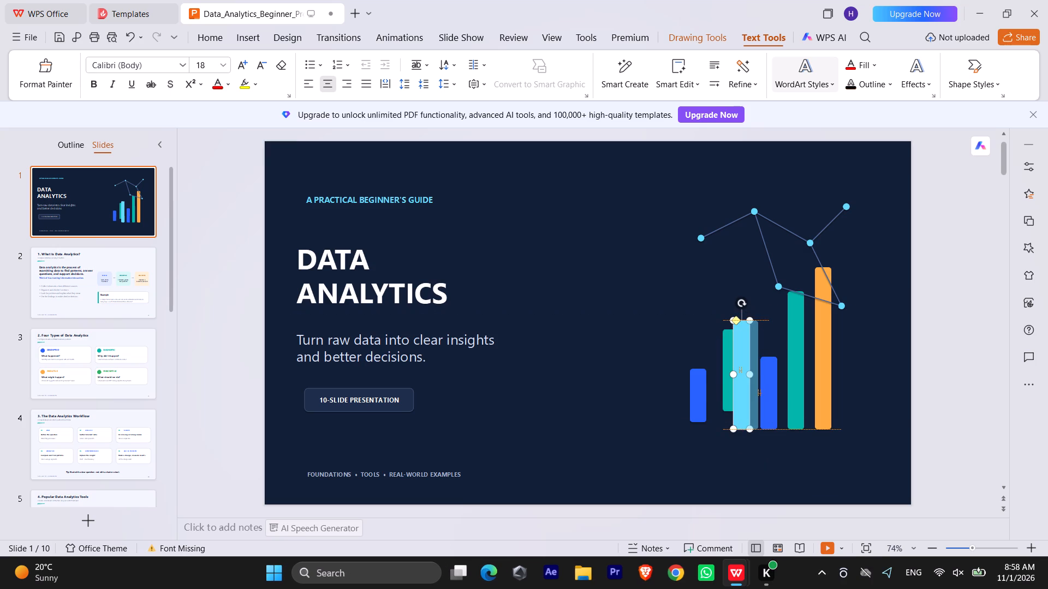
drag(735, 369, 722, 380)
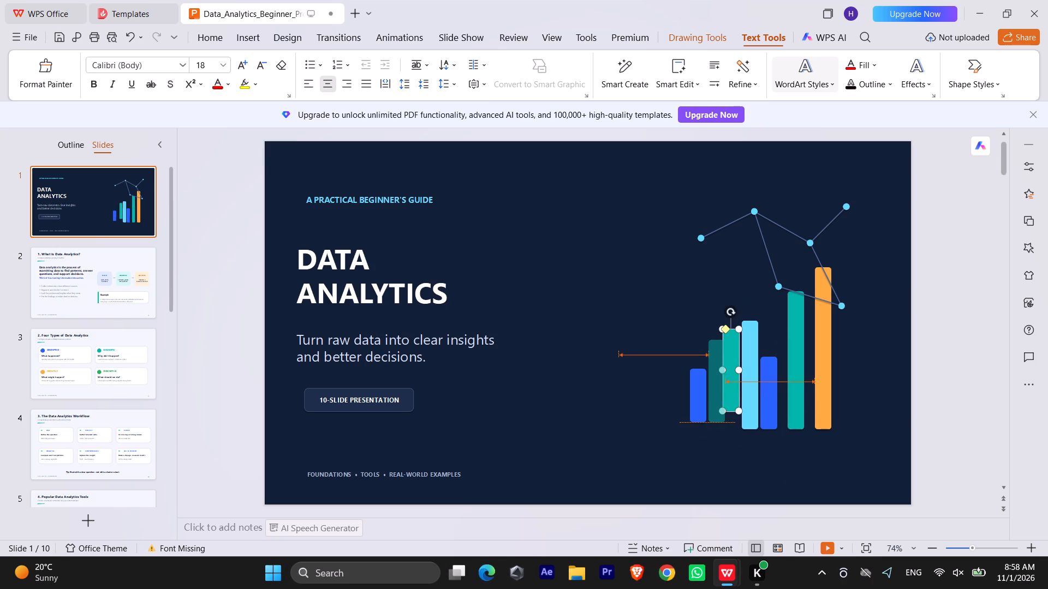
drag(722, 380, 726, 379)
click(655, 339)
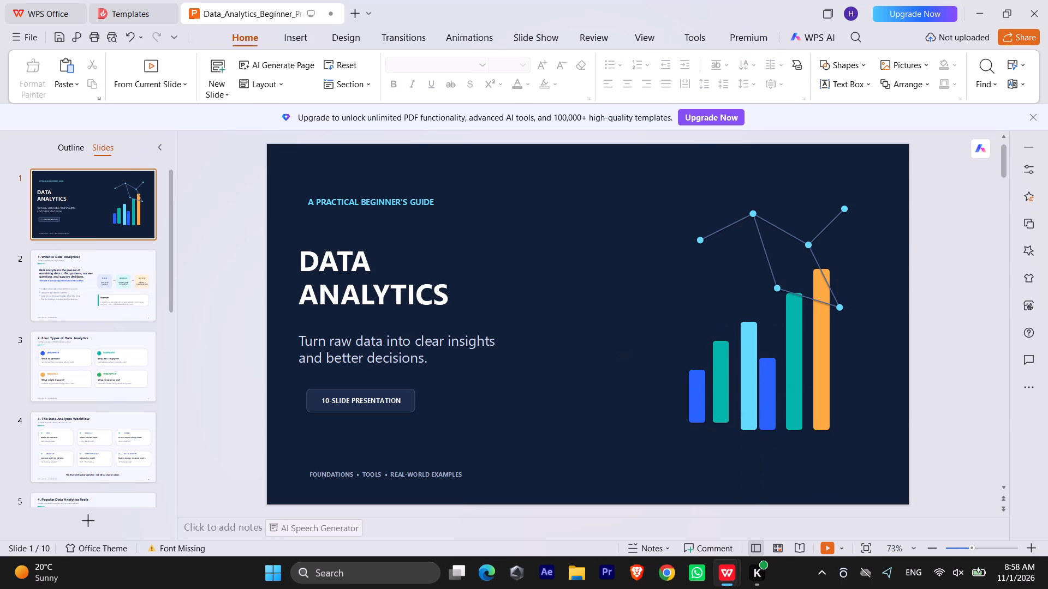
Open slide 2, "What Is Data Analytics?".
click(70, 319)
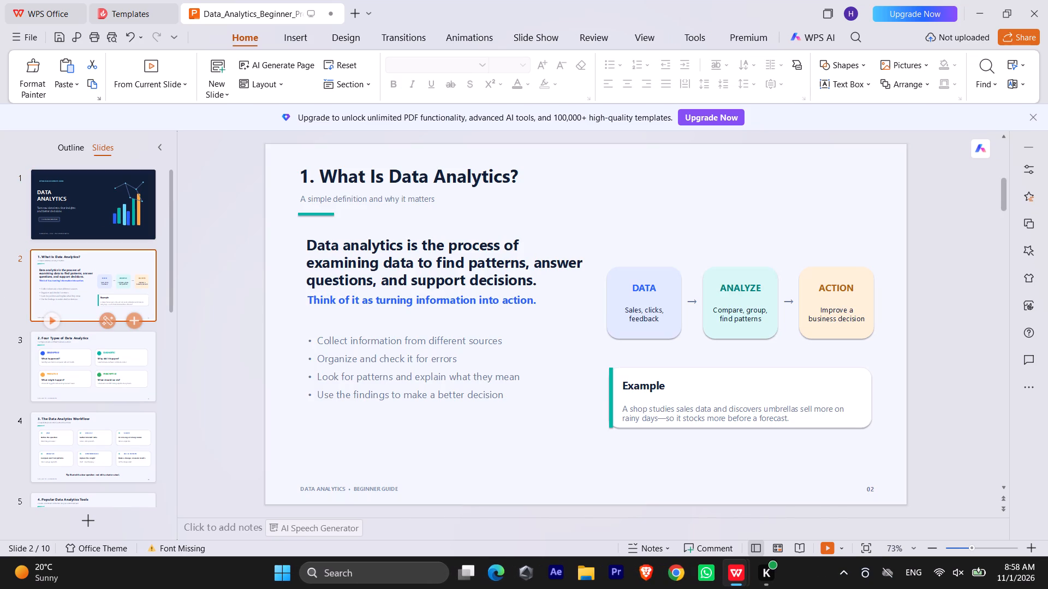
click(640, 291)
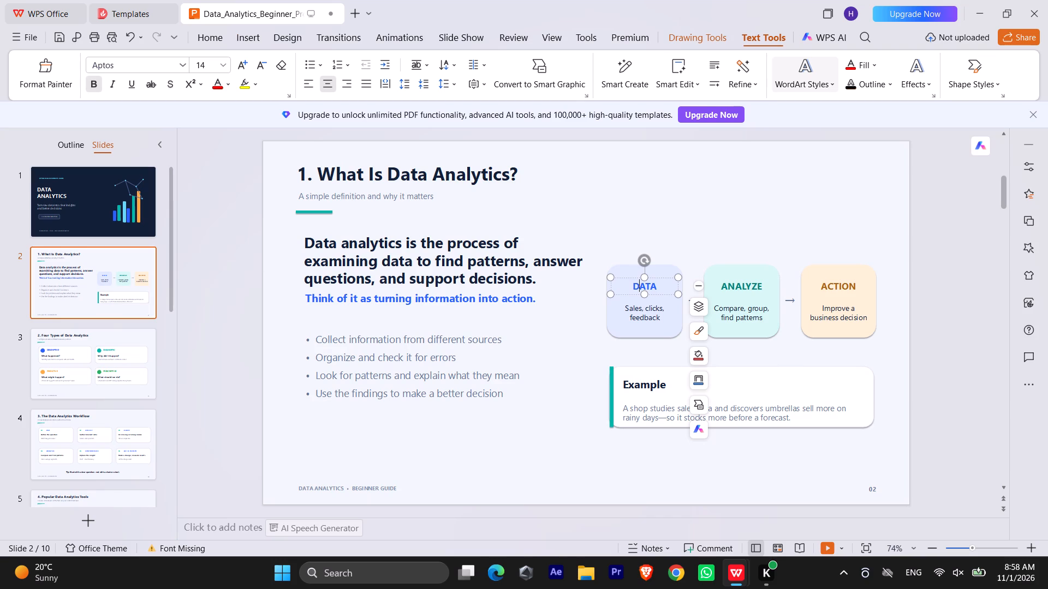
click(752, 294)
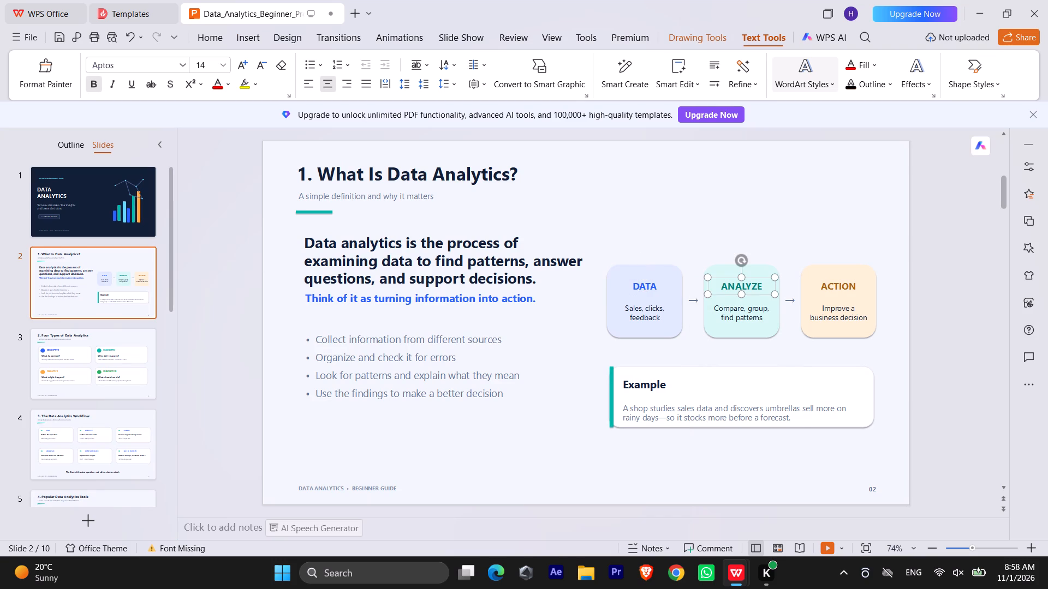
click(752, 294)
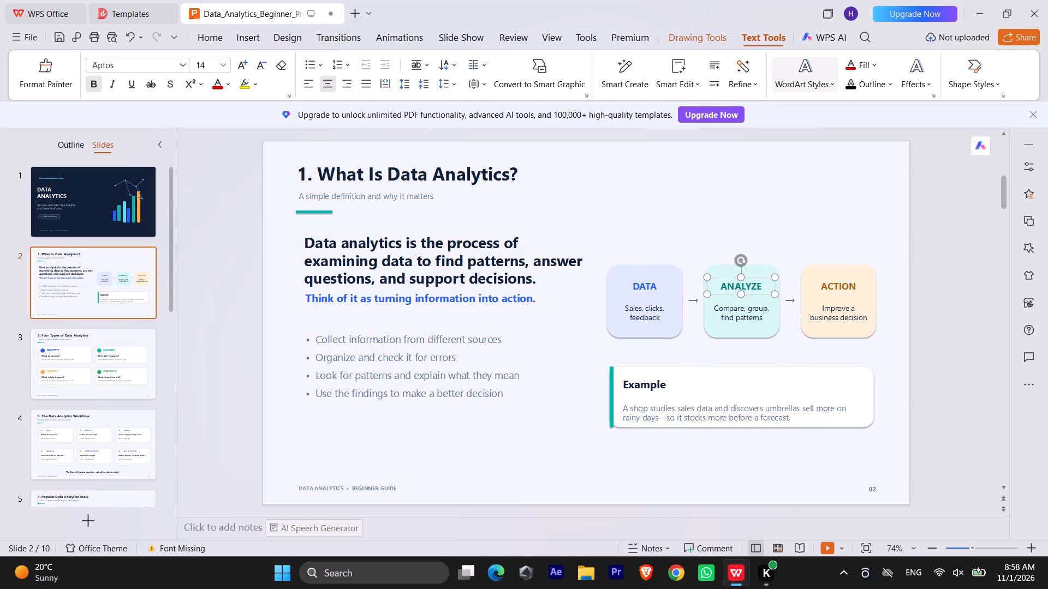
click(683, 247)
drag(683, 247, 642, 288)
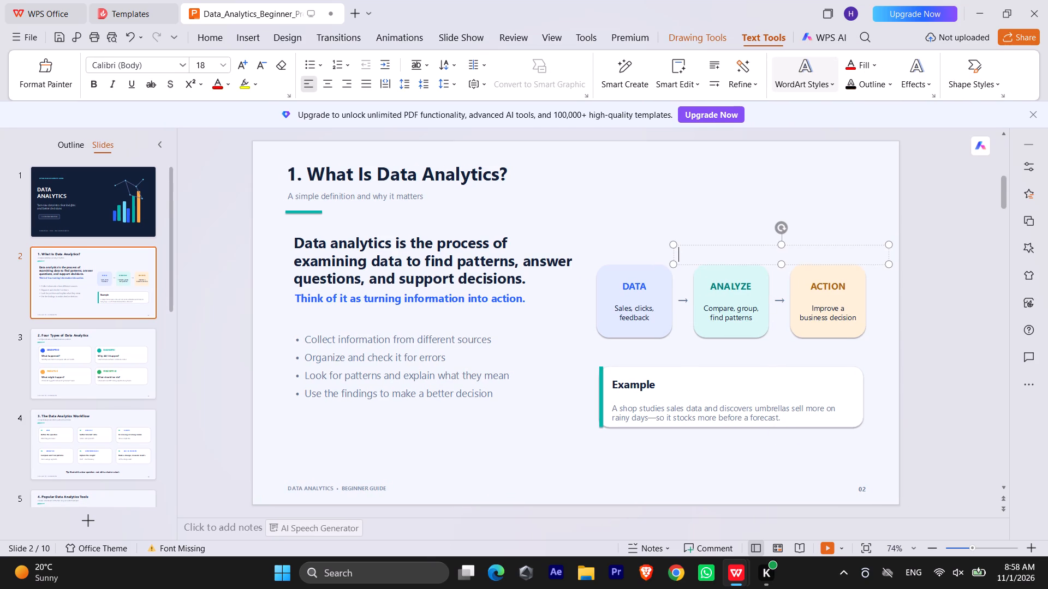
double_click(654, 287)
Nudge the subtitle "A simple definition and why it matters" slightly to the right and close the object formatting options.
click(656, 208)
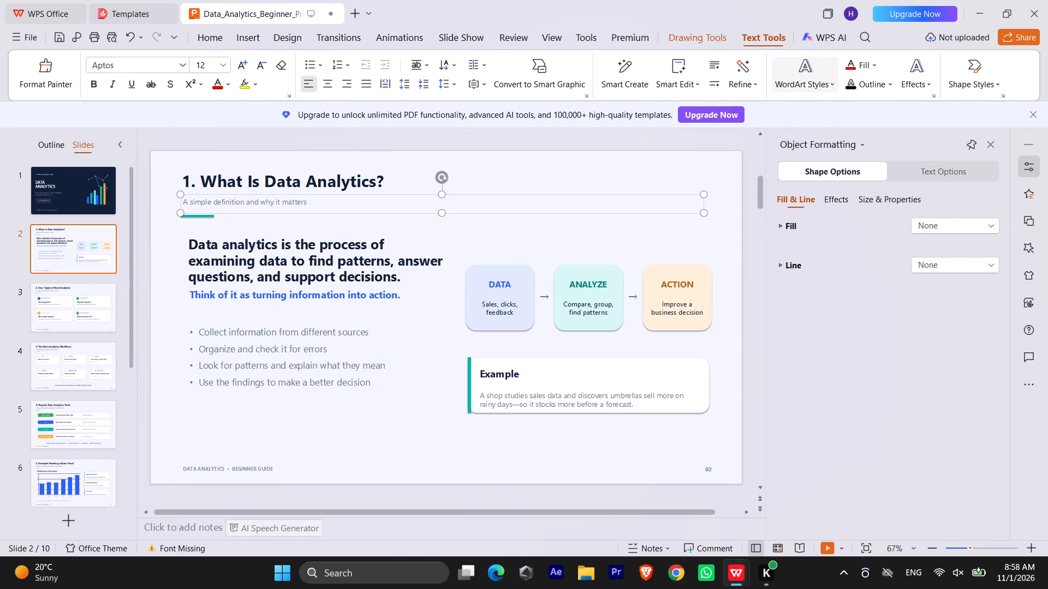
key(Right)
key(Right)
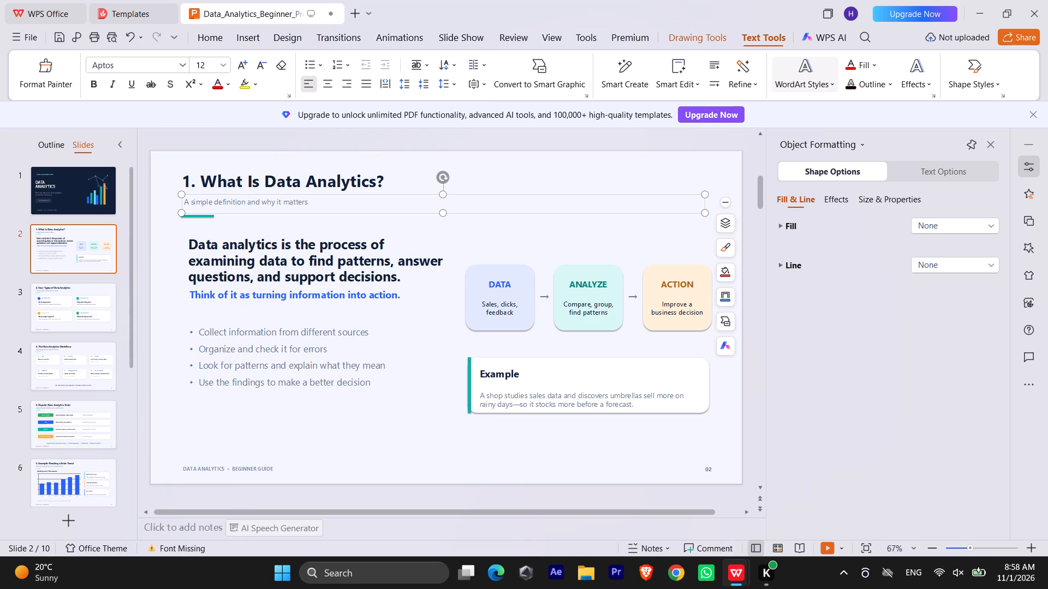
click(520, 245)
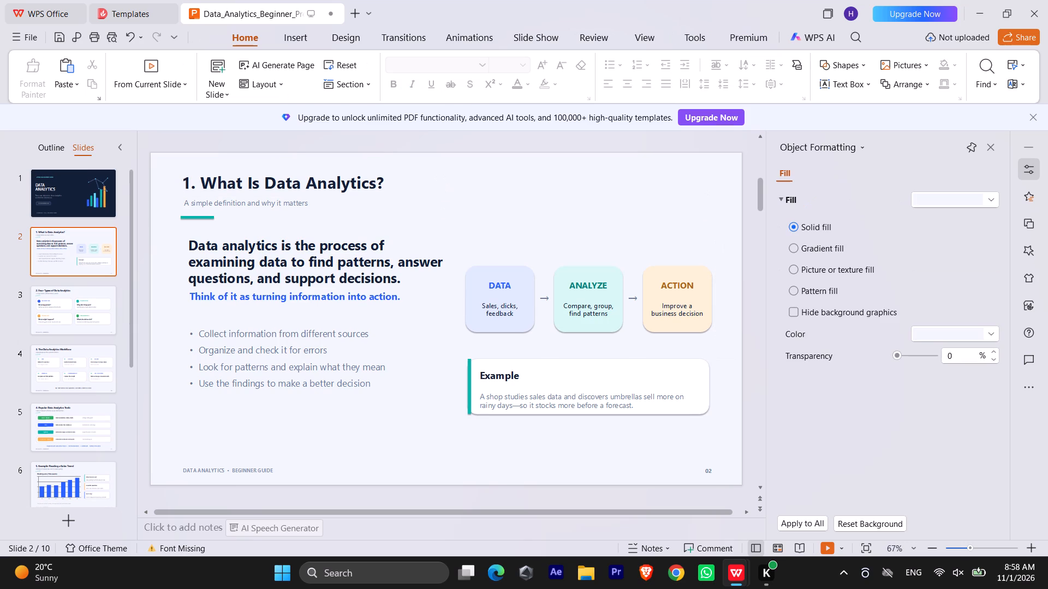
click(994, 147)
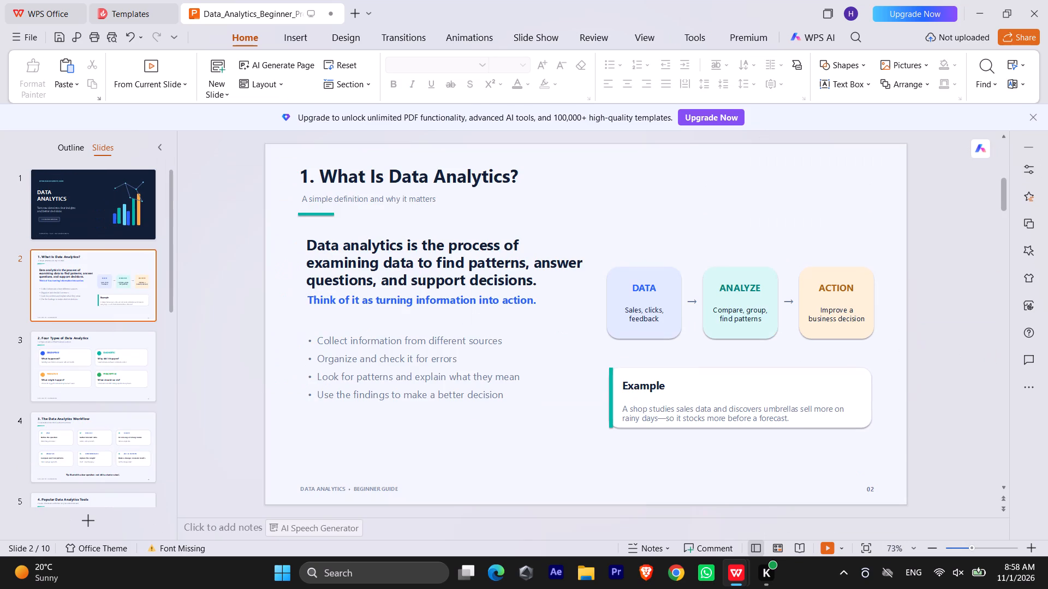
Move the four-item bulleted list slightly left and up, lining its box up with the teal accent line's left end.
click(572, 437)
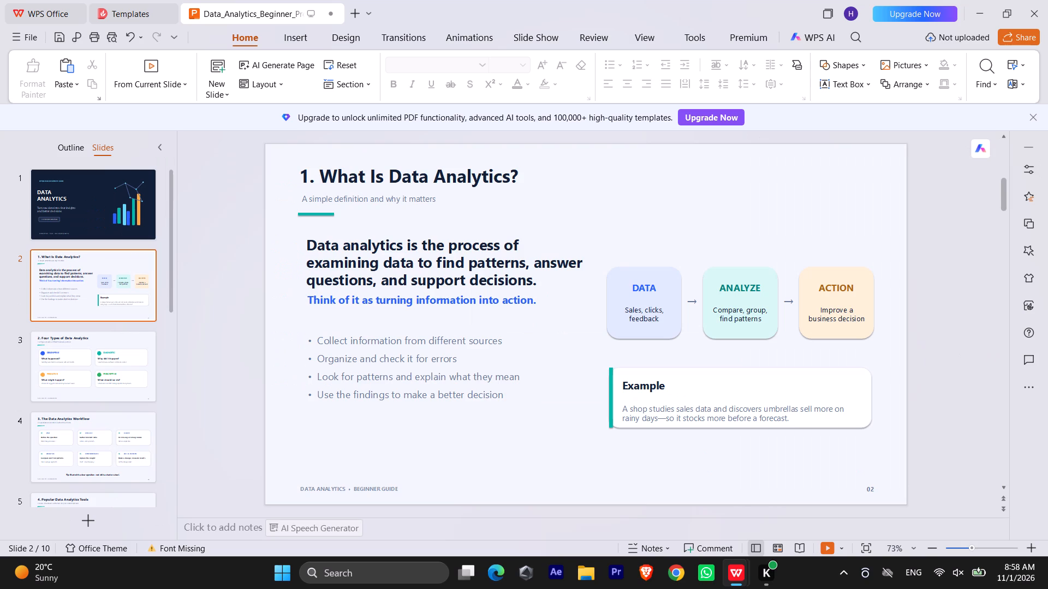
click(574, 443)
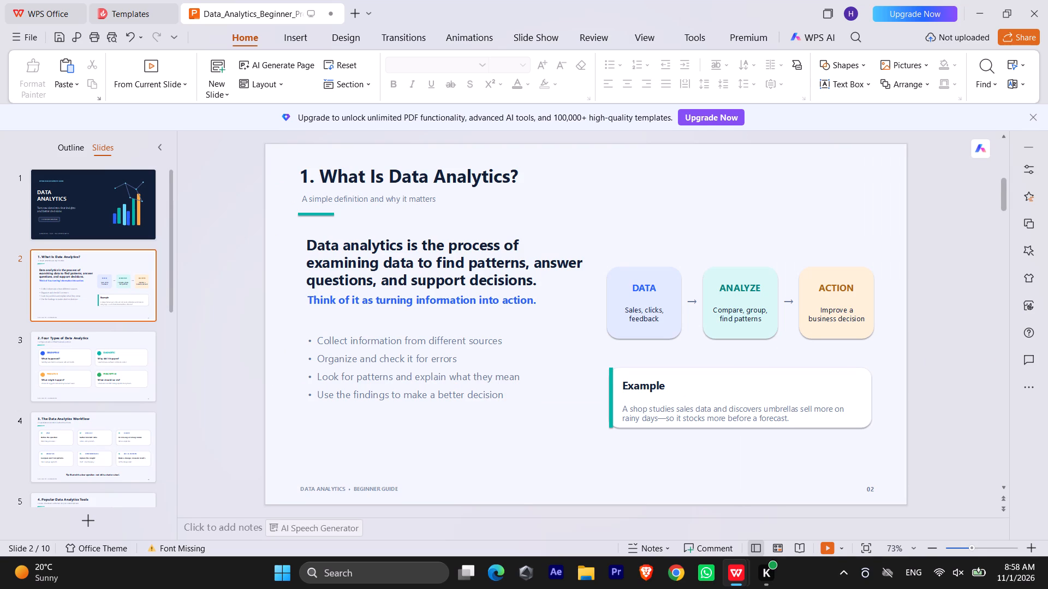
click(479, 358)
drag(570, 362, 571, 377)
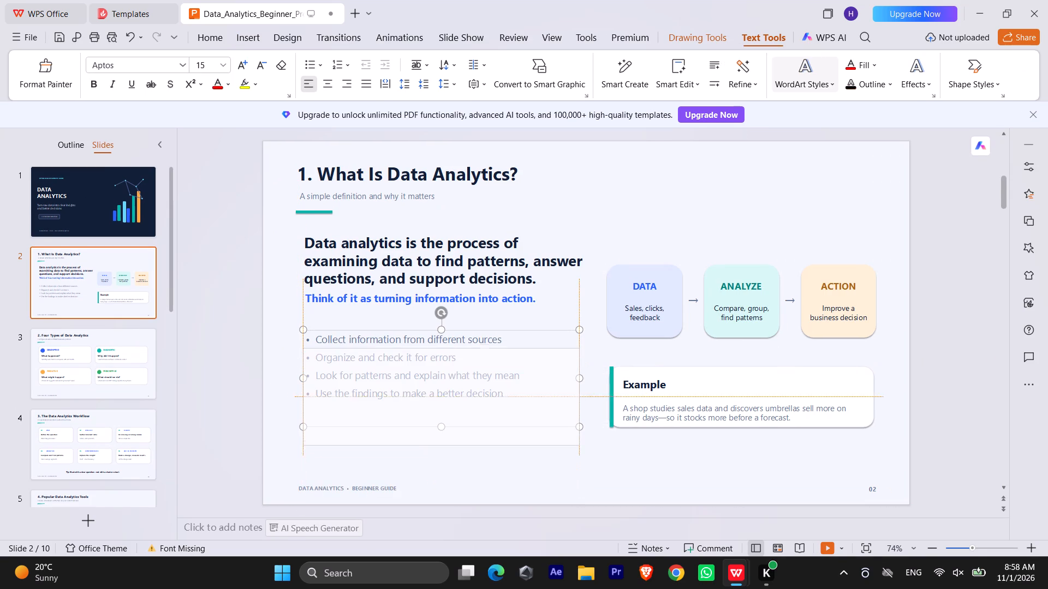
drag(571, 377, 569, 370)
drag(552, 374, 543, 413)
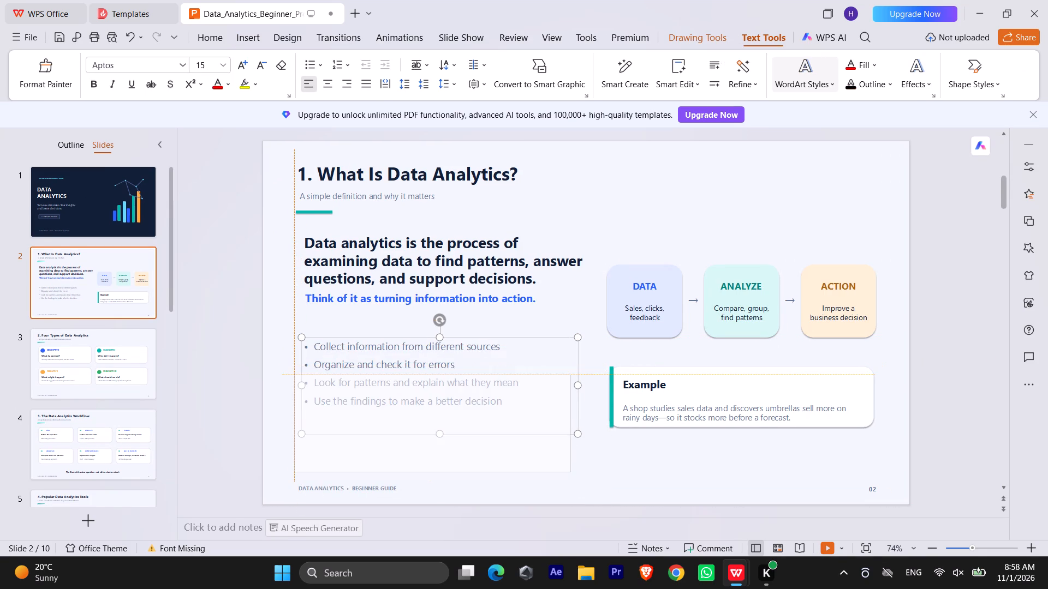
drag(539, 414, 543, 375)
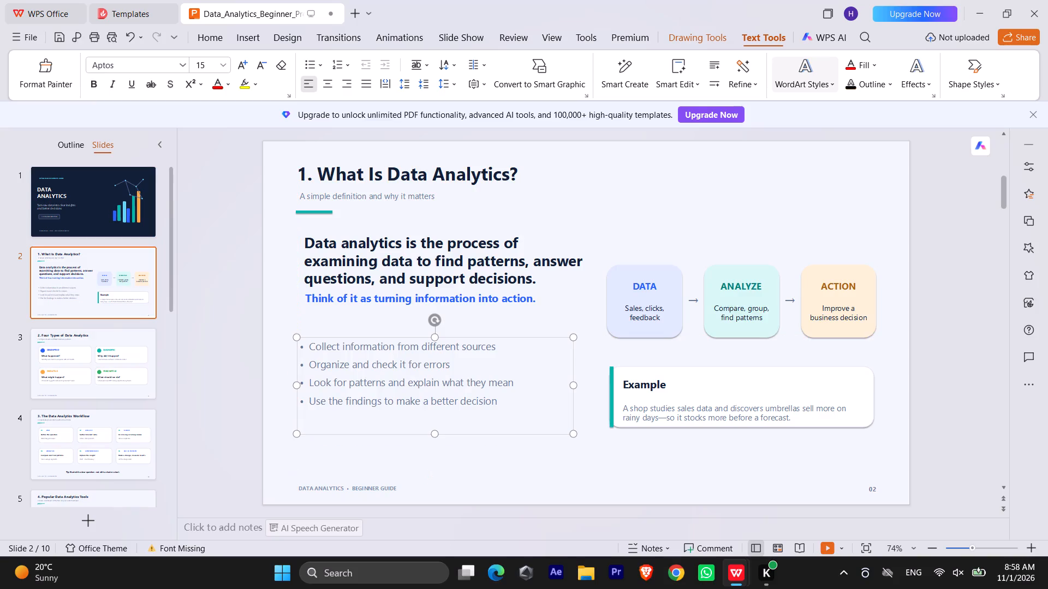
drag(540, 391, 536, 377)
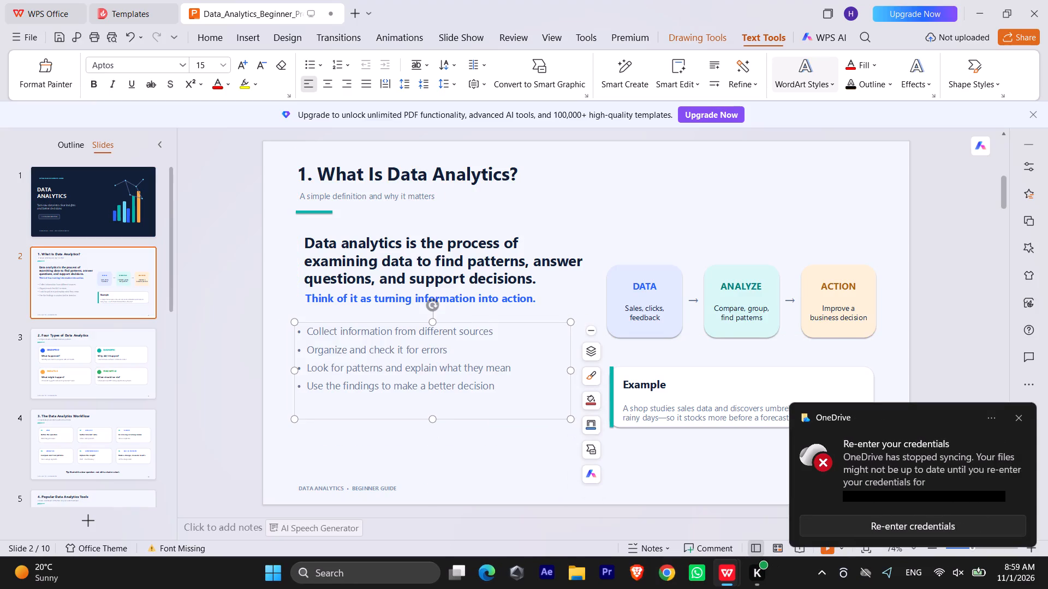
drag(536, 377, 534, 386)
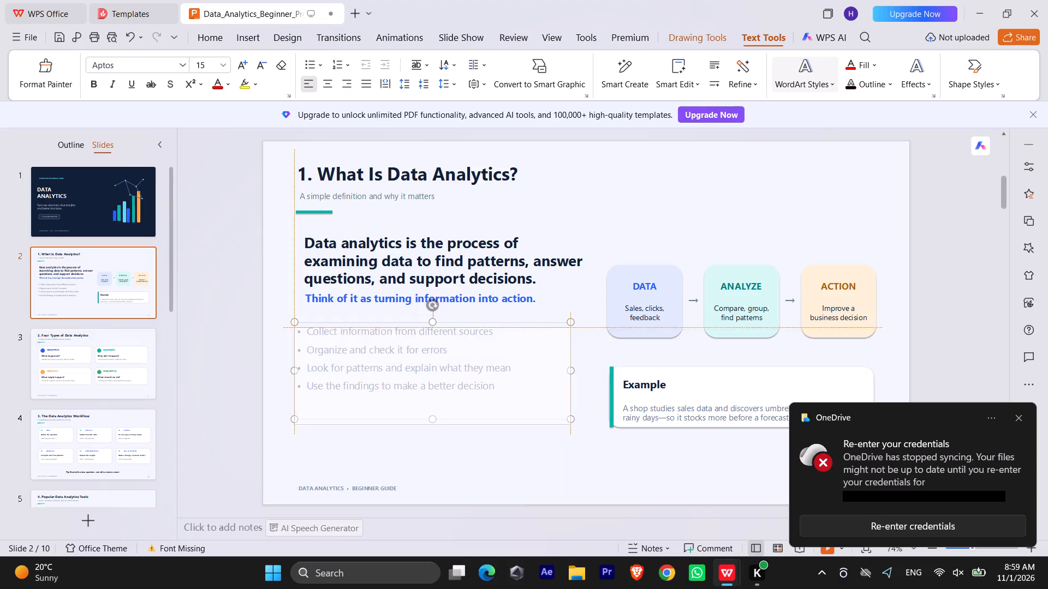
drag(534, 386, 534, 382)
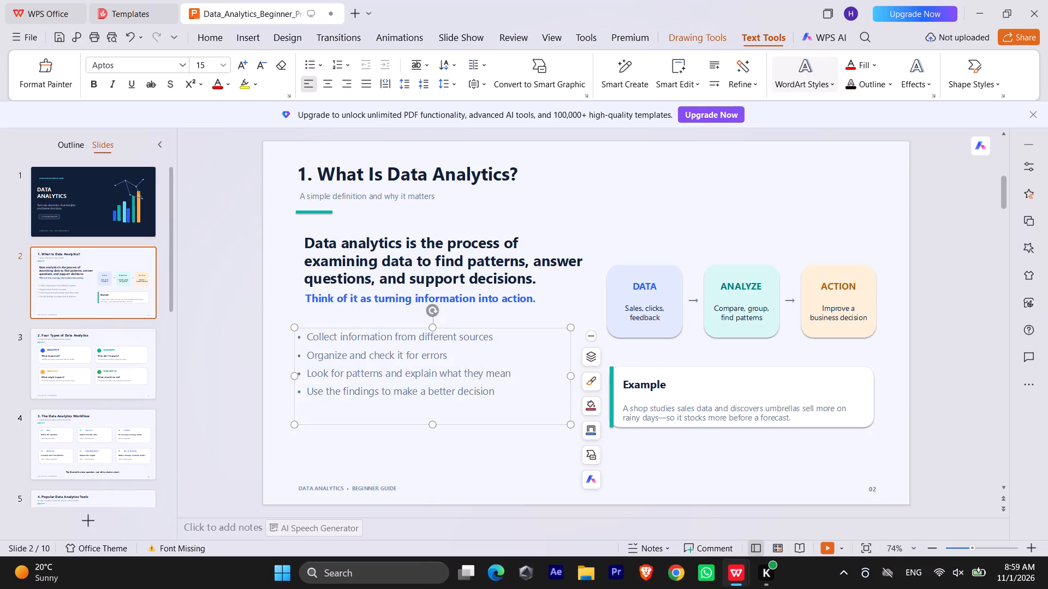
Enlarge the blue sentence "Think of it as turning information into action." to font size 20.
click(486, 297)
key(ctrl+a)
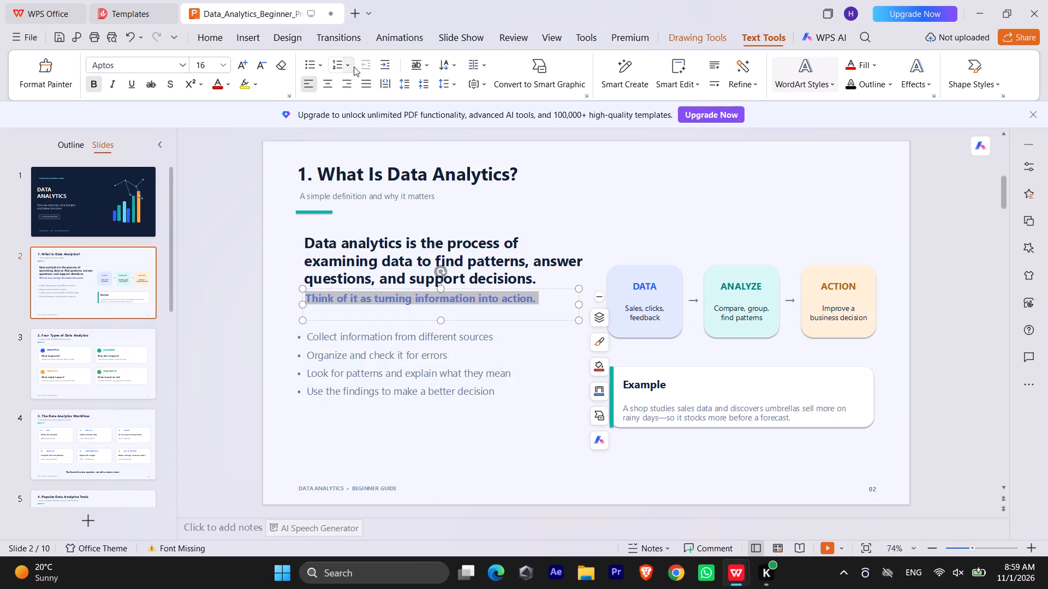
click(237, 59)
click(237, 59)
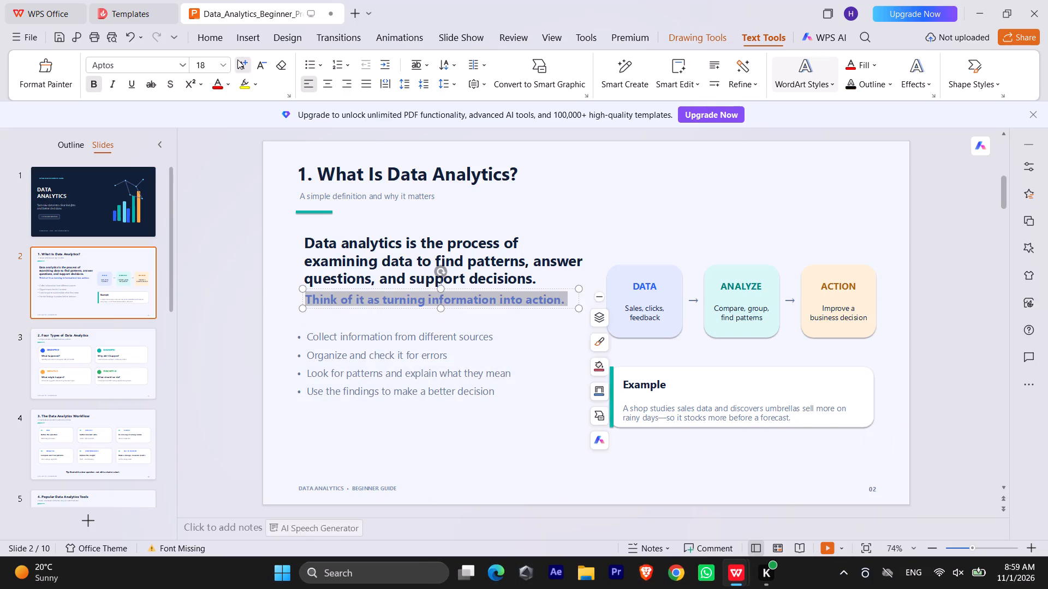
click(570, 207)
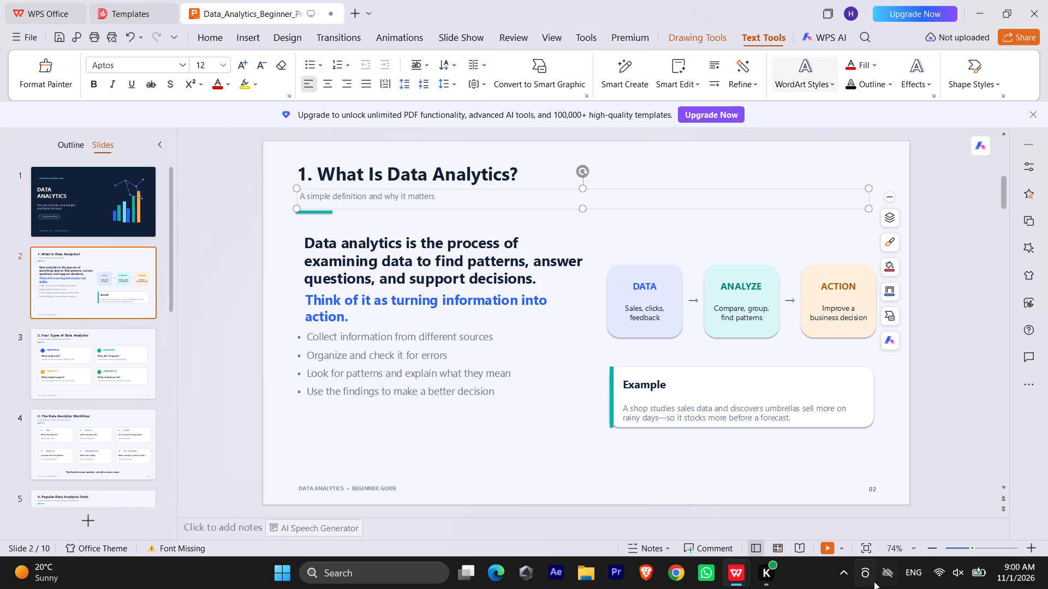
Move the "Example" heading slightly down inside its white card, closer to the umbrella sales text.
click(651, 426)
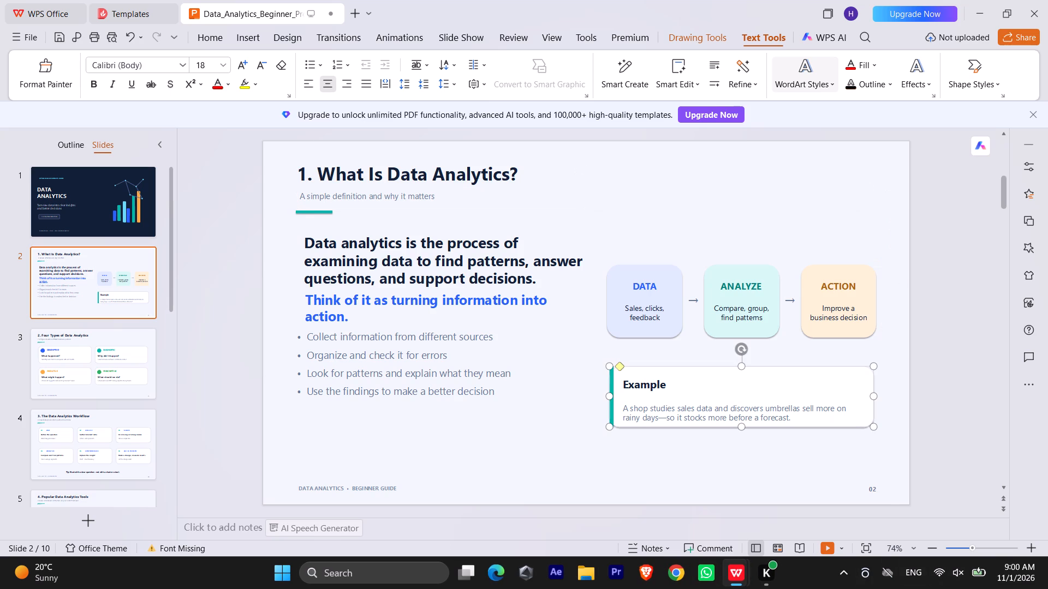
drag(778, 388, 789, 400)
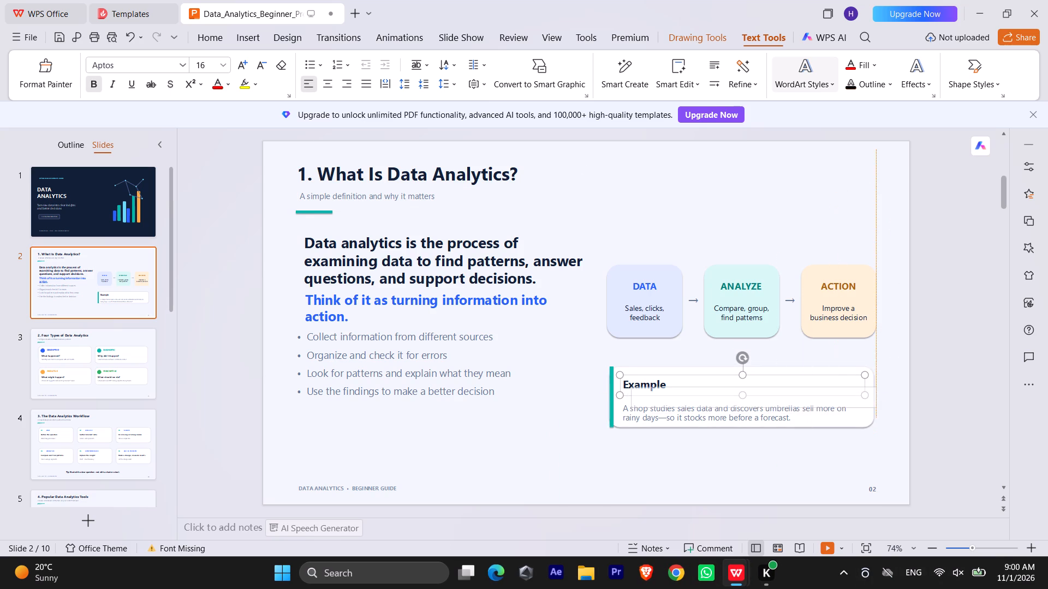
drag(789, 400, 776, 393)
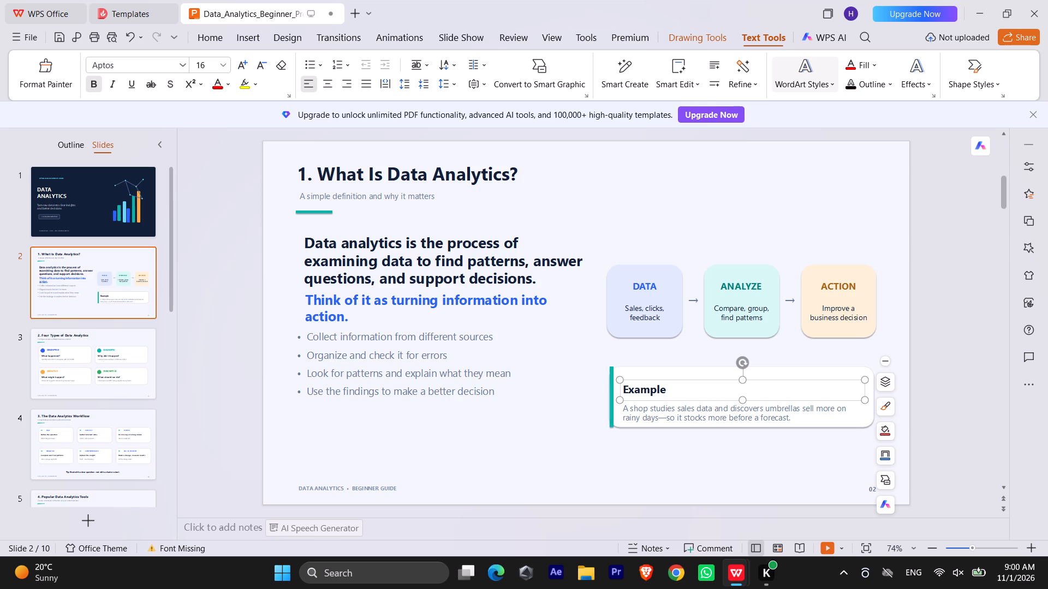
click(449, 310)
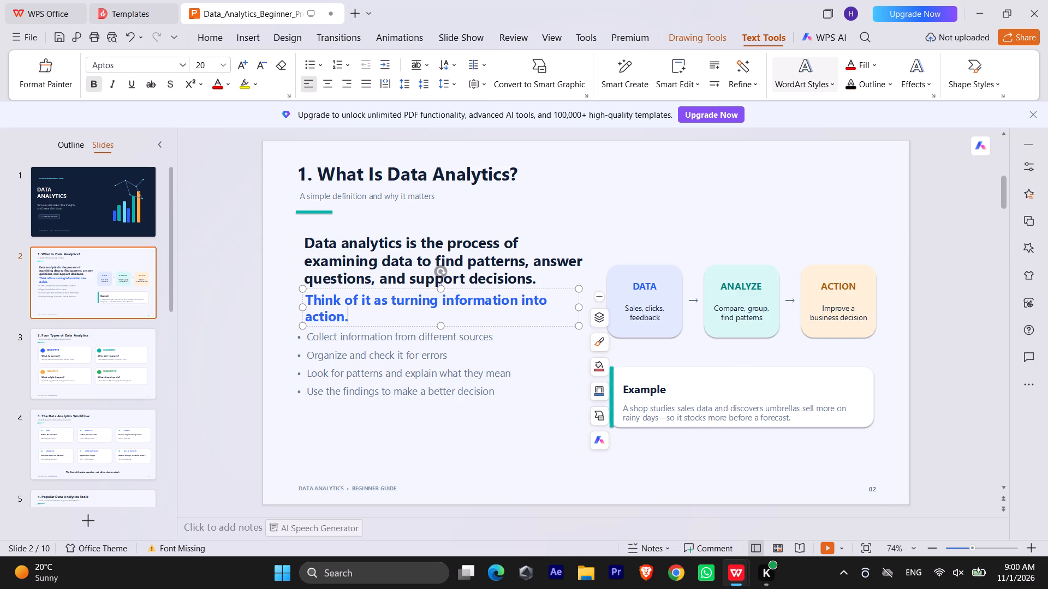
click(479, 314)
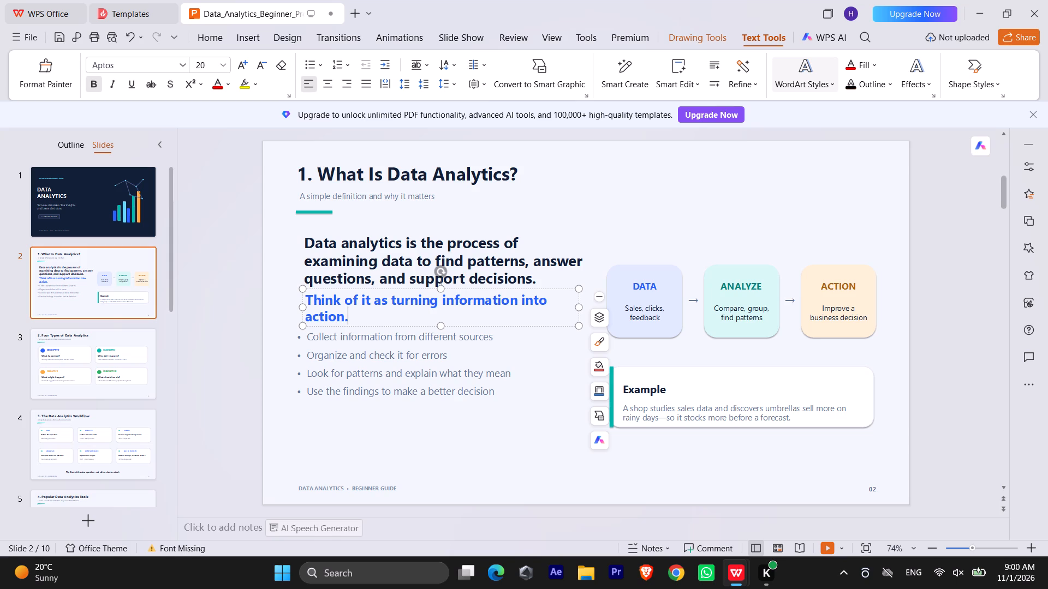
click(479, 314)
Move the bulleted list slightly down and right, leaving a small gap beneath the blue sentence.
click(460, 369)
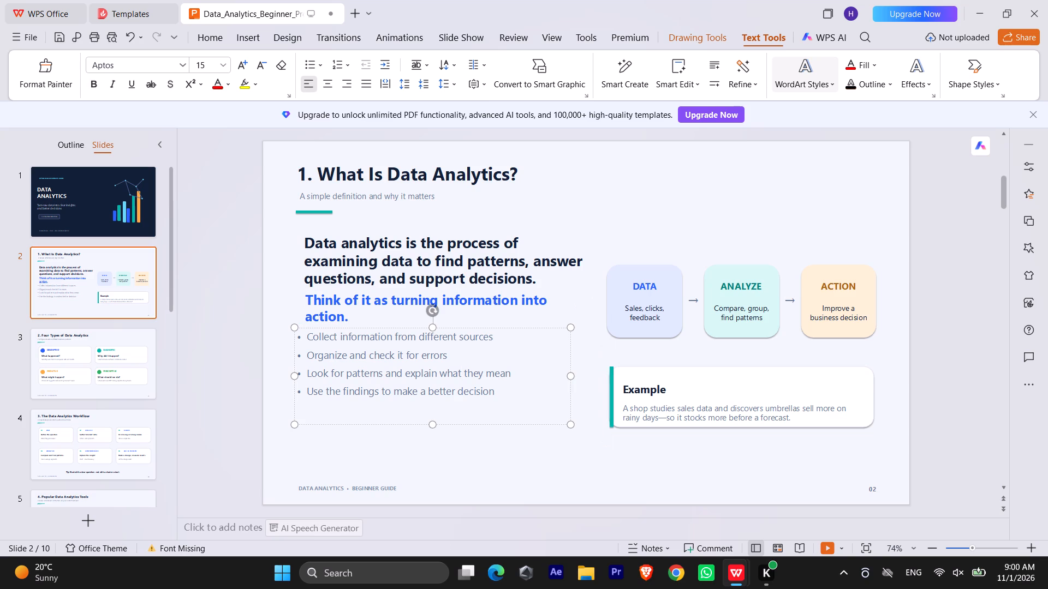
drag(554, 365, 559, 383)
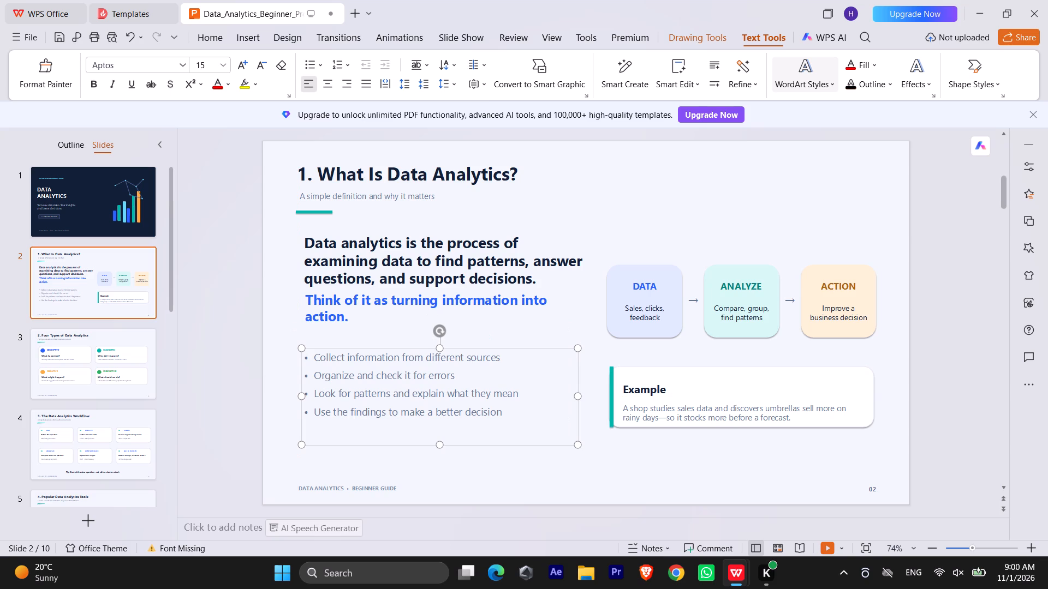
click(559, 383)
drag(559, 383, 559, 372)
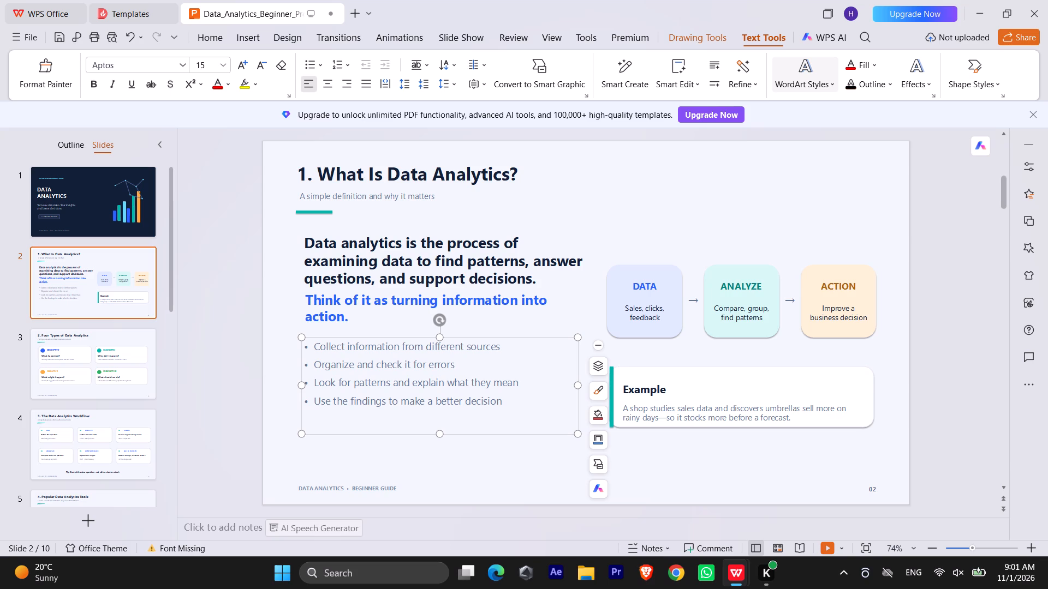
Reposition the bulleted list on slide 2 lower and slightly left, leaving a clear gap beneath the blue sentence.
drag(559, 372, 561, 353)
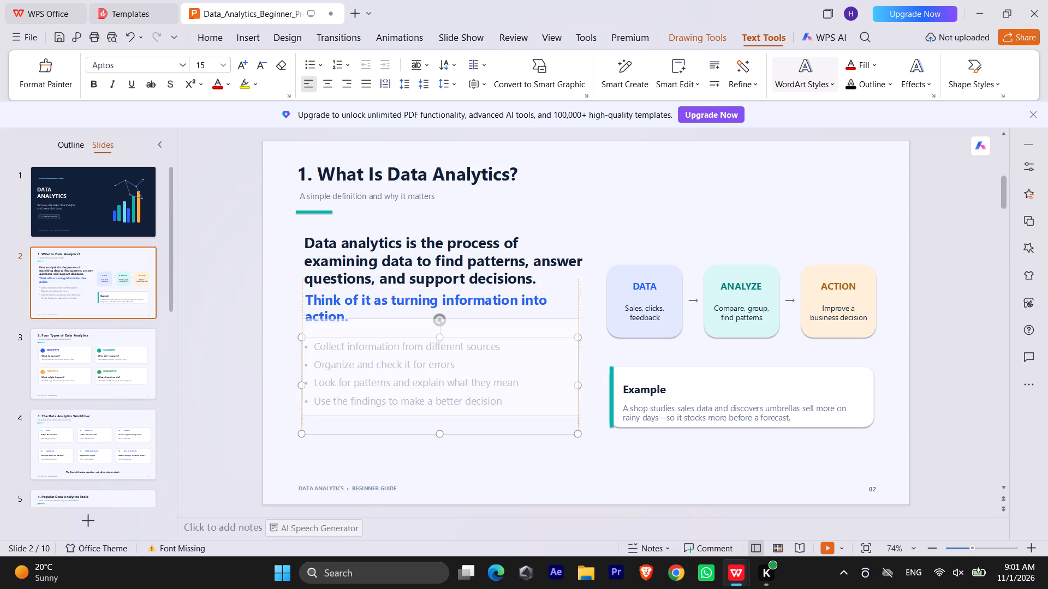
drag(561, 353, 562, 352)
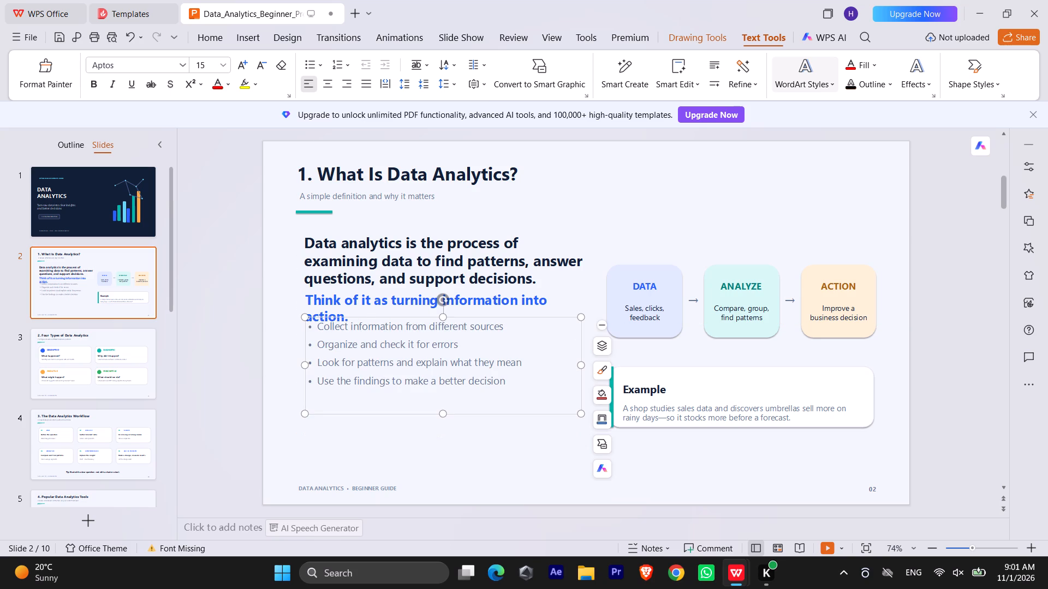
drag(562, 352, 557, 352)
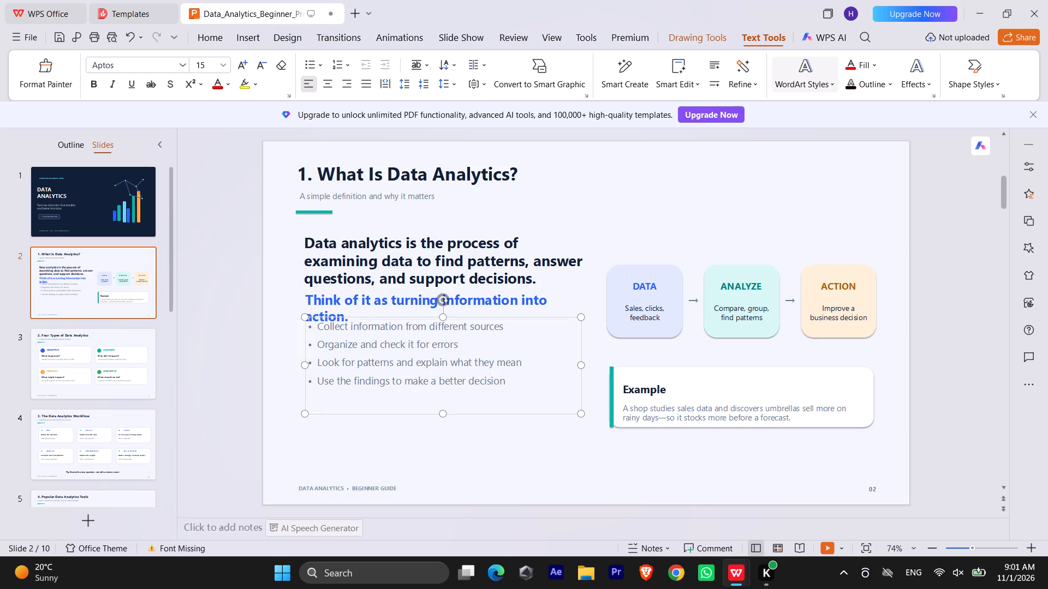
drag(557, 352, 551, 383)
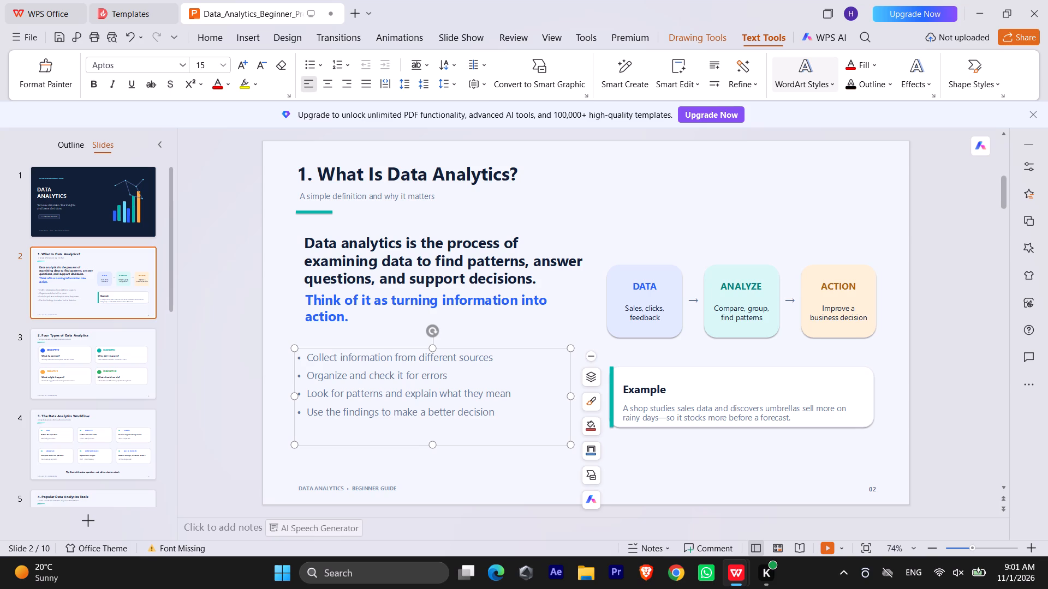
drag(540, 388, 574, 356)
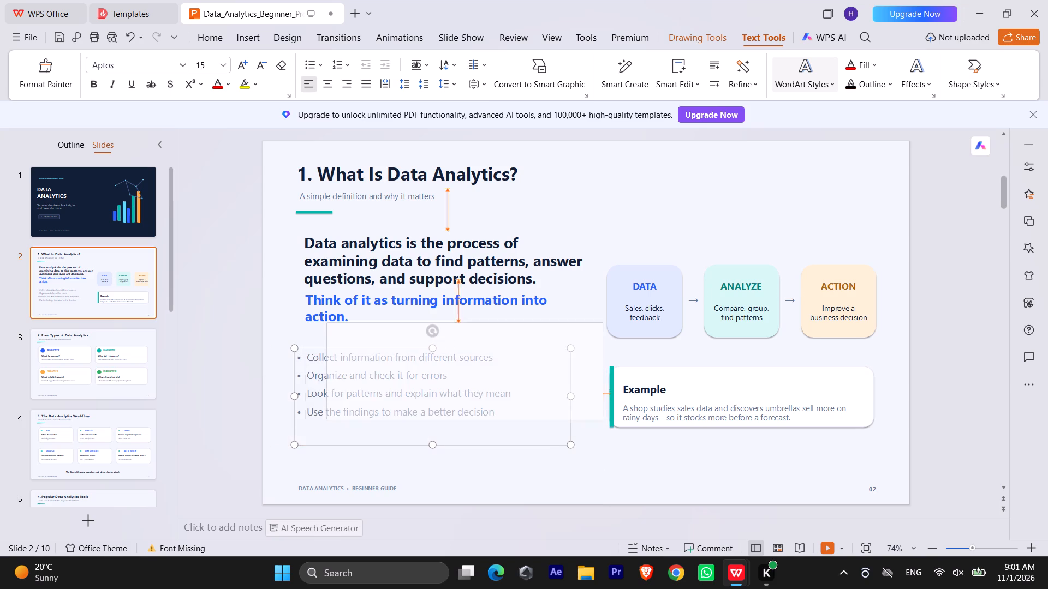
drag(574, 356, 575, 354)
drag(576, 361, 537, 398)
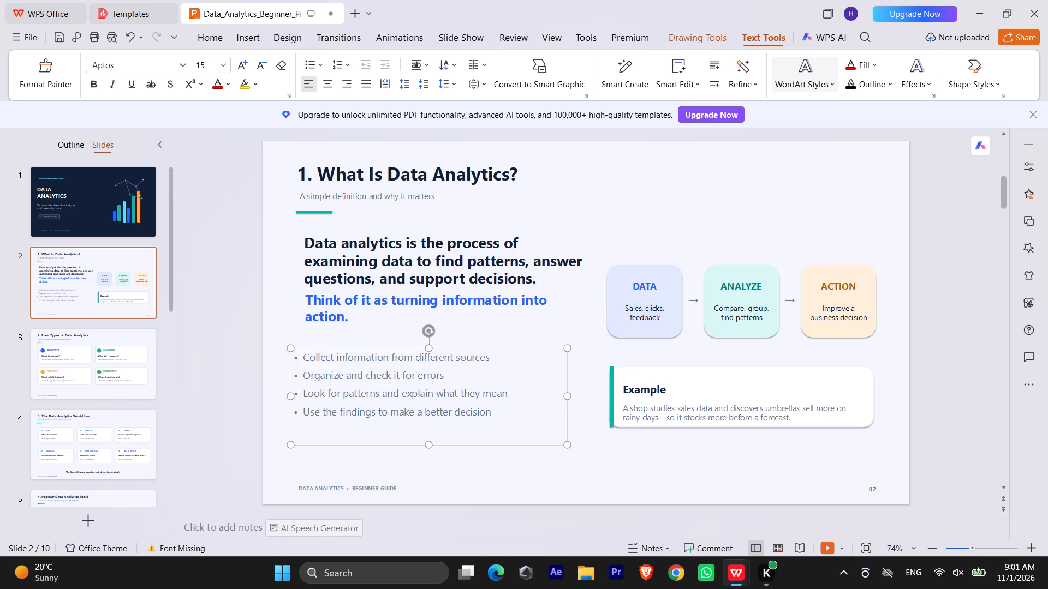
Review slide 3 and the title slide against slide 2, and return to slide 2.
click(136, 360)
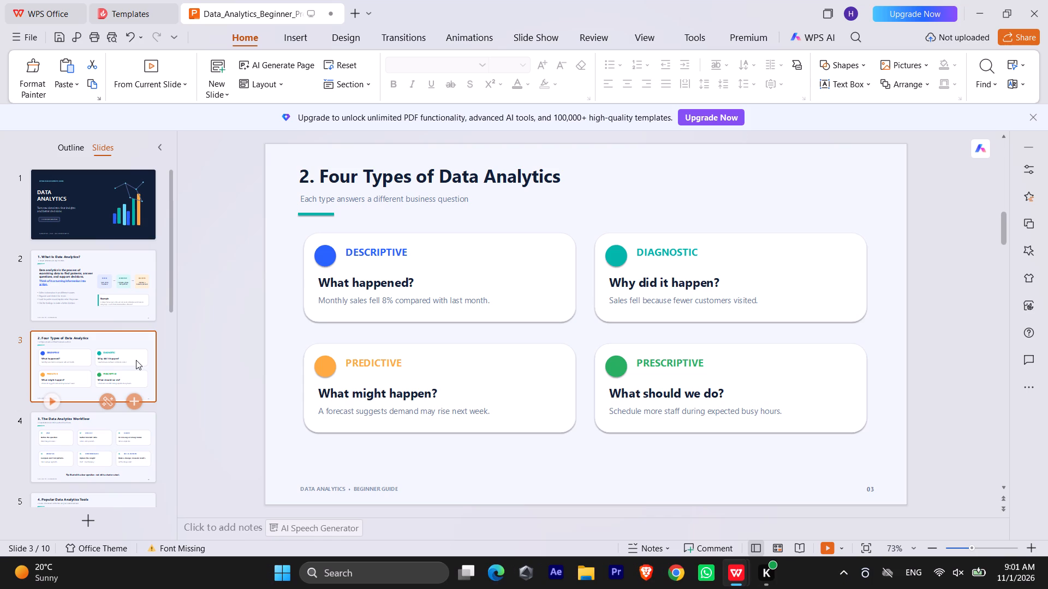
click(86, 275)
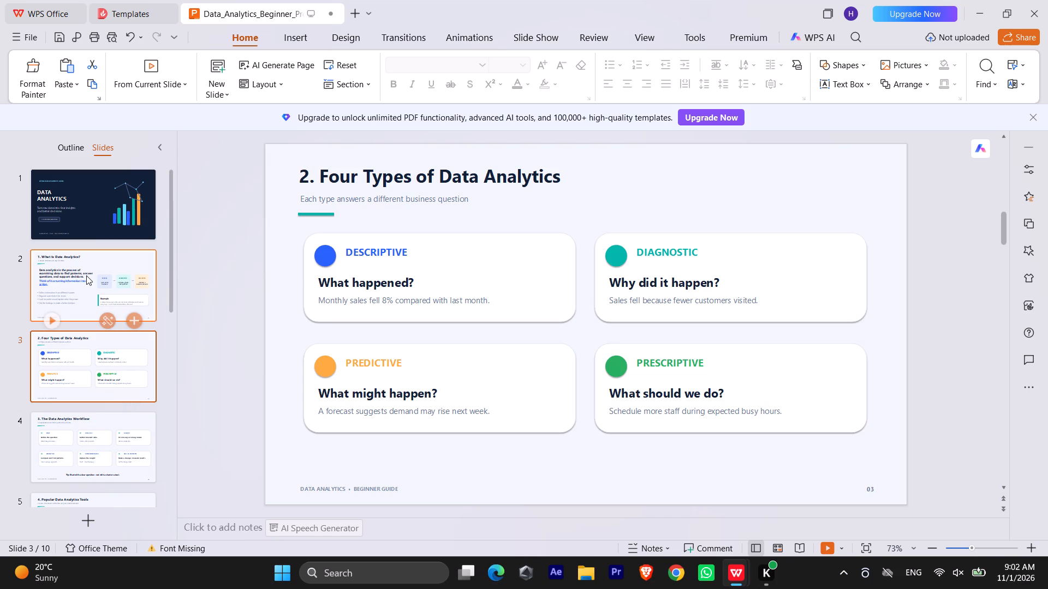
click(117, 227)
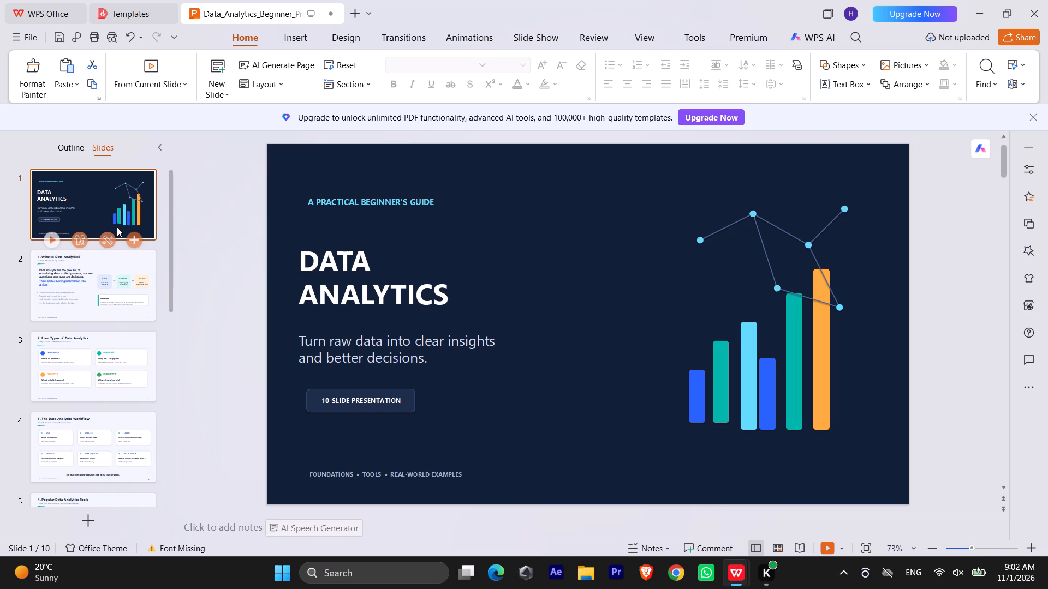
click(76, 278)
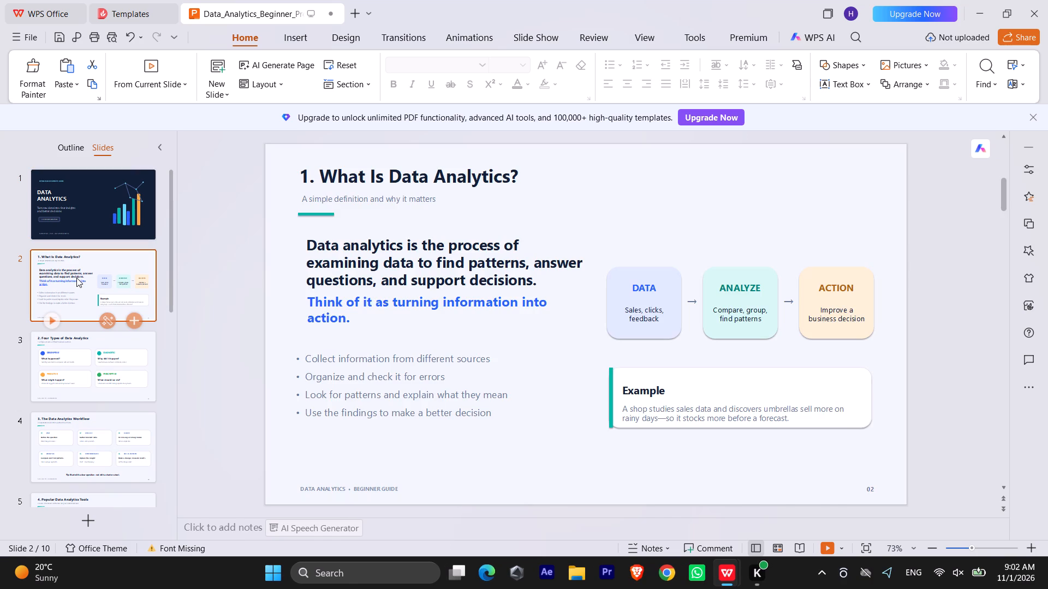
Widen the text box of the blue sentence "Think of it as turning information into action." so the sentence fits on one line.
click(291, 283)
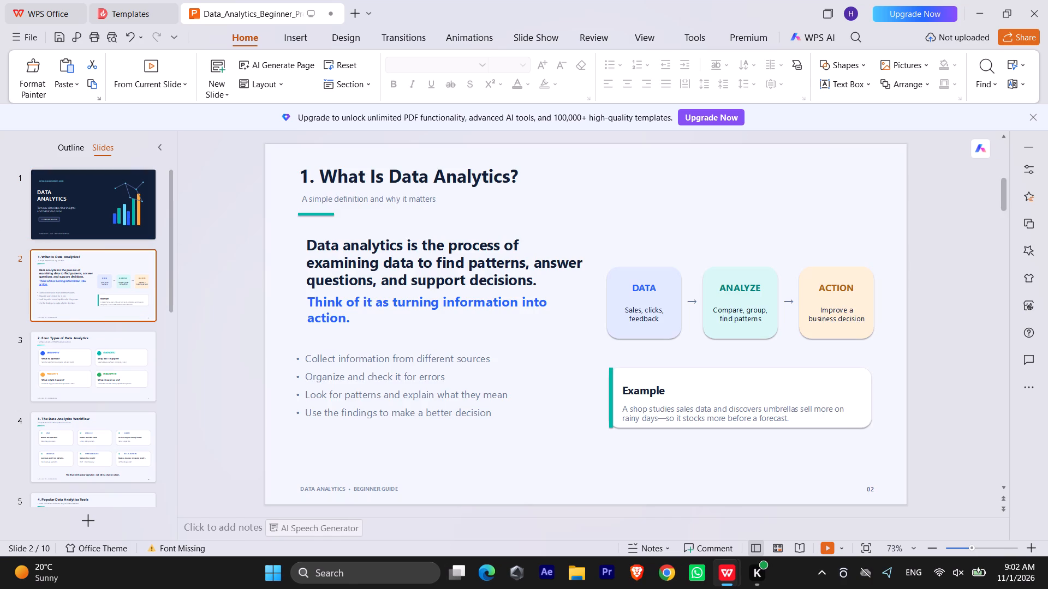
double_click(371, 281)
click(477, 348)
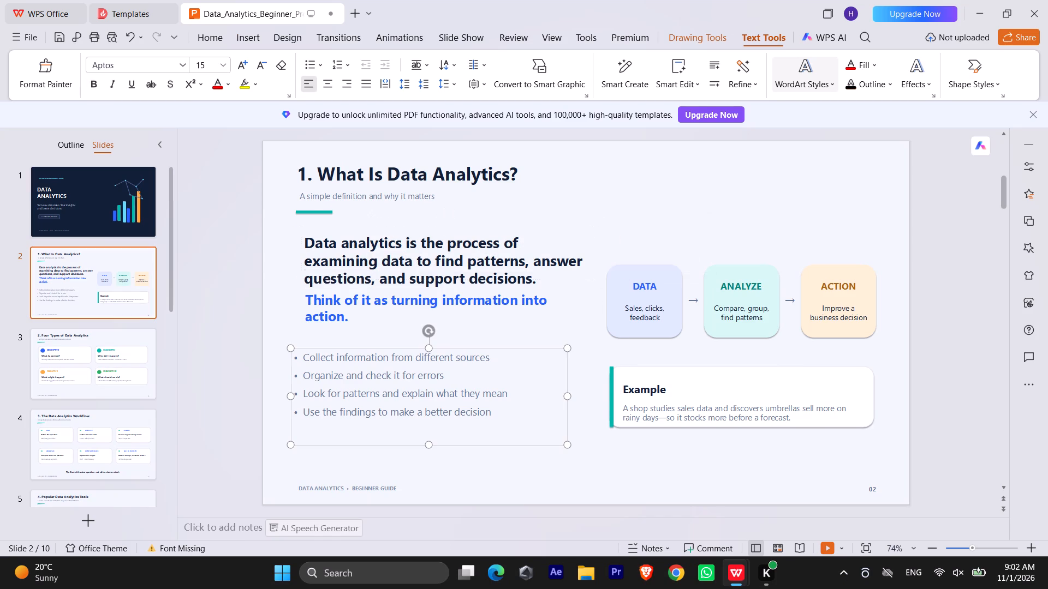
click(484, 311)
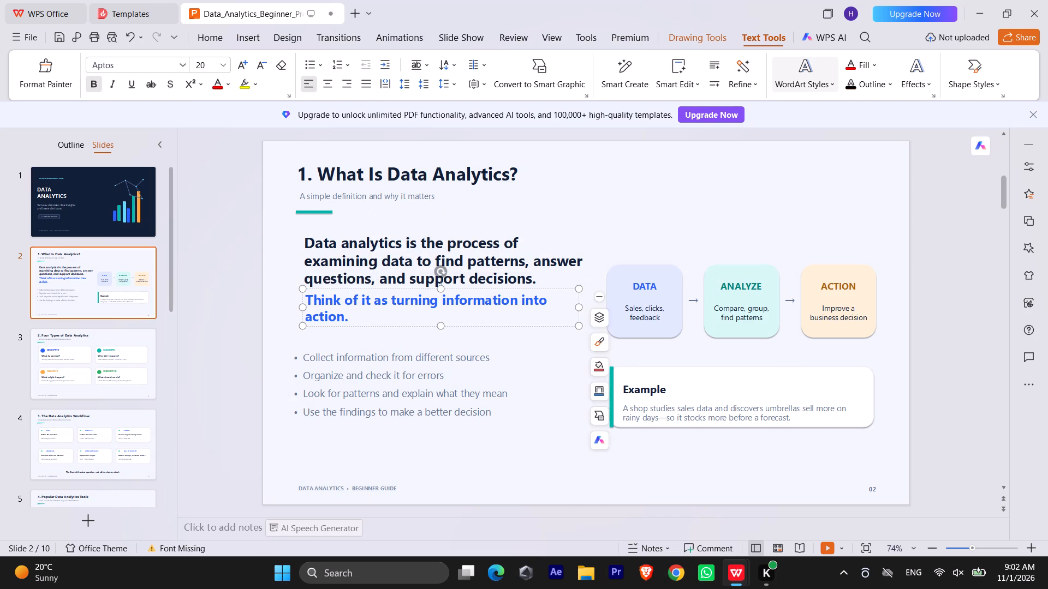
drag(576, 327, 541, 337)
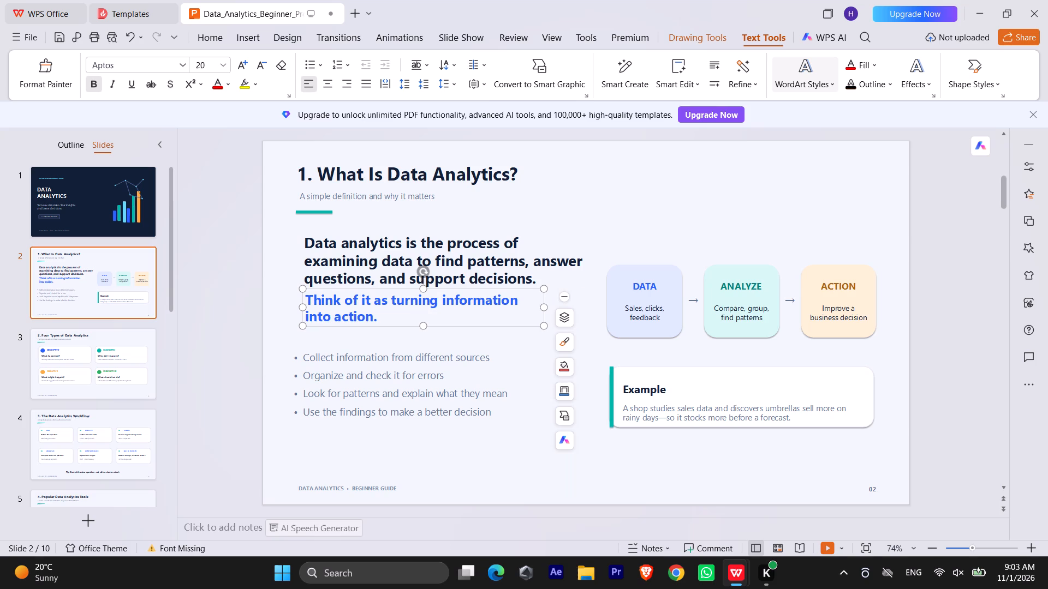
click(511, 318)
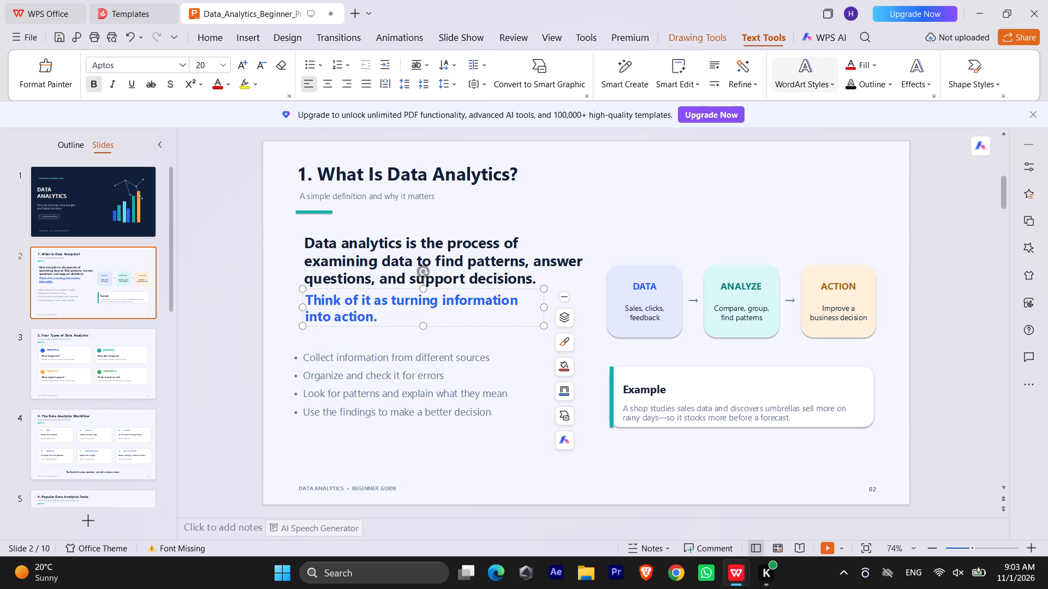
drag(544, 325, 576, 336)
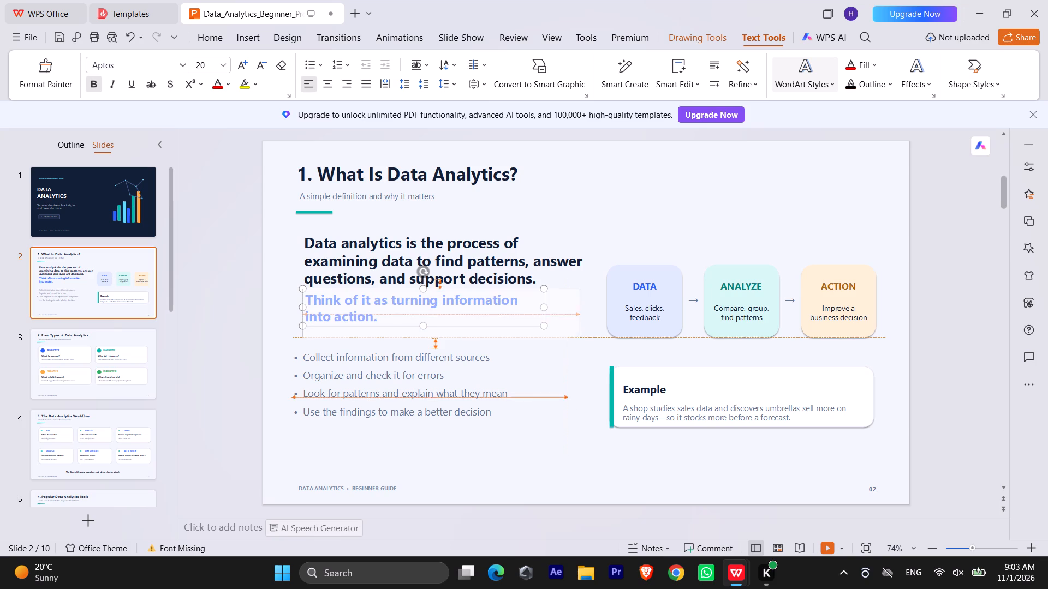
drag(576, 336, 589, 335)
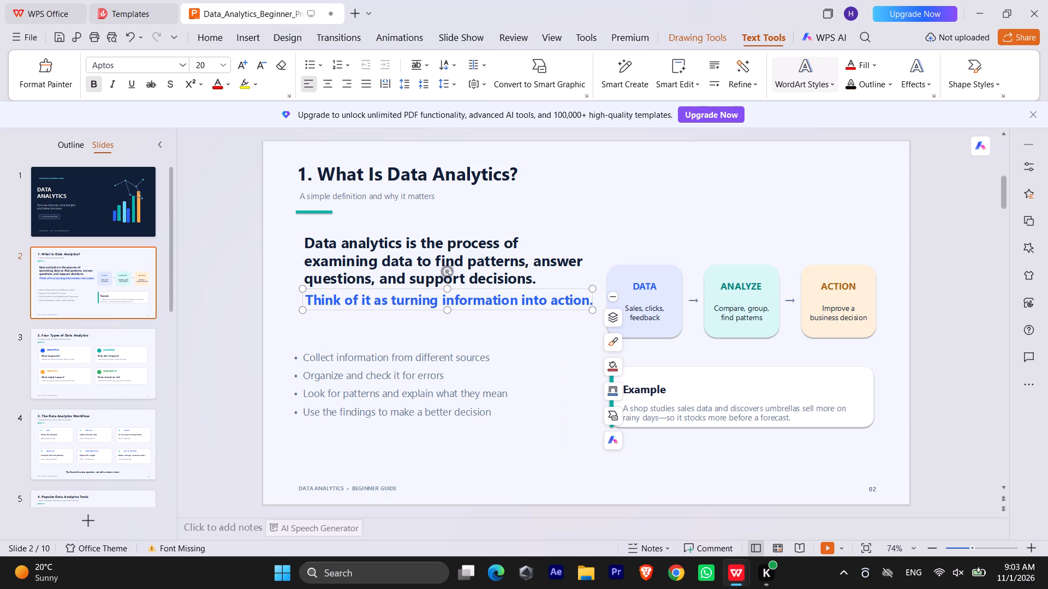
Move the blue sentence down and left, away from the definition paragraph, and narrow its box so "action." wraps to a second line.
drag(596, 297, 574, 312)
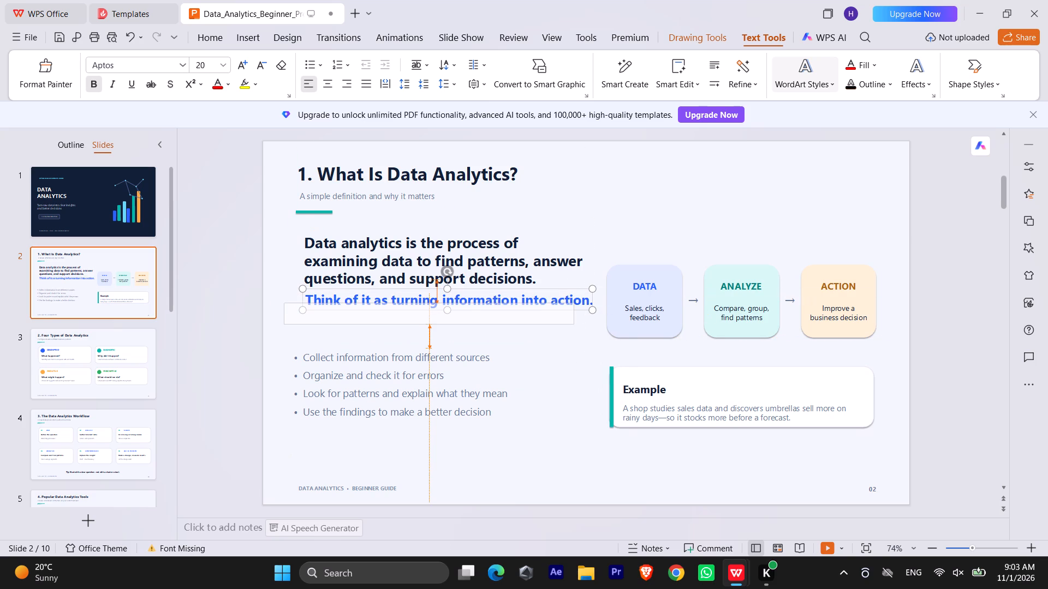
drag(574, 312, 575, 311)
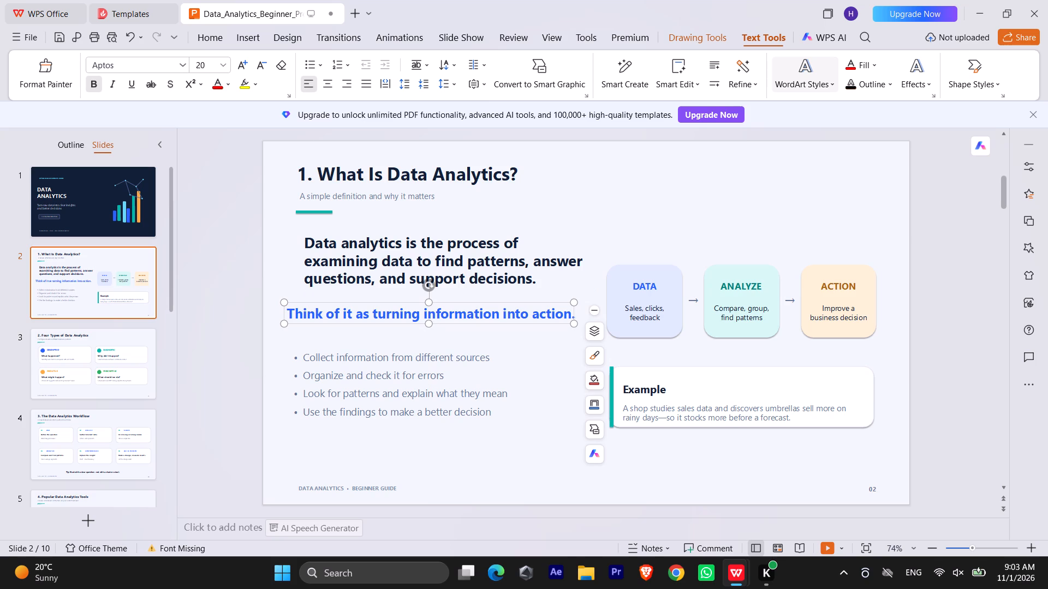
click(555, 324)
click(553, 321)
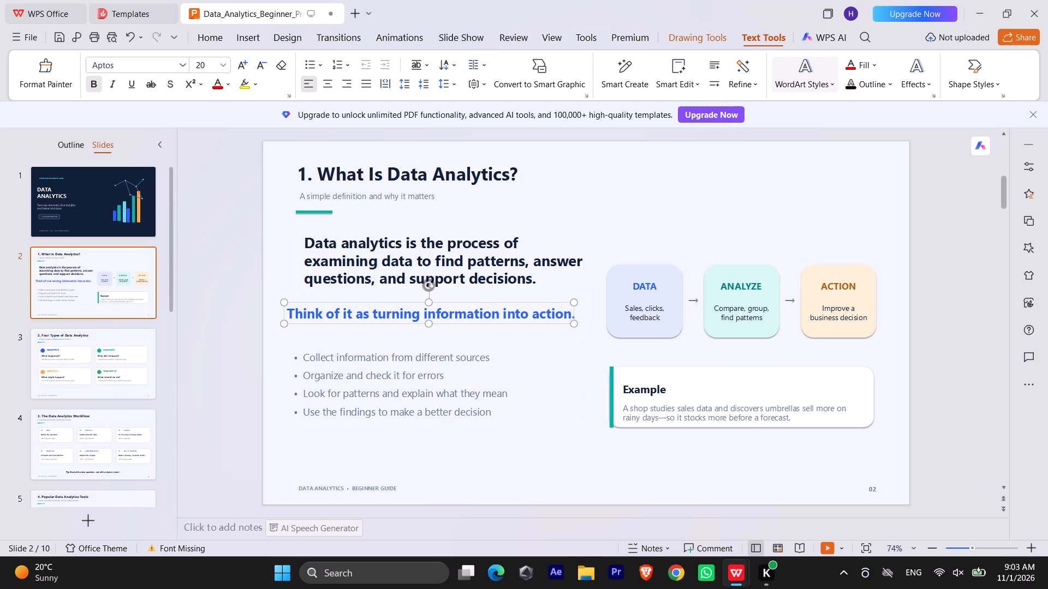
drag(577, 322, 565, 352)
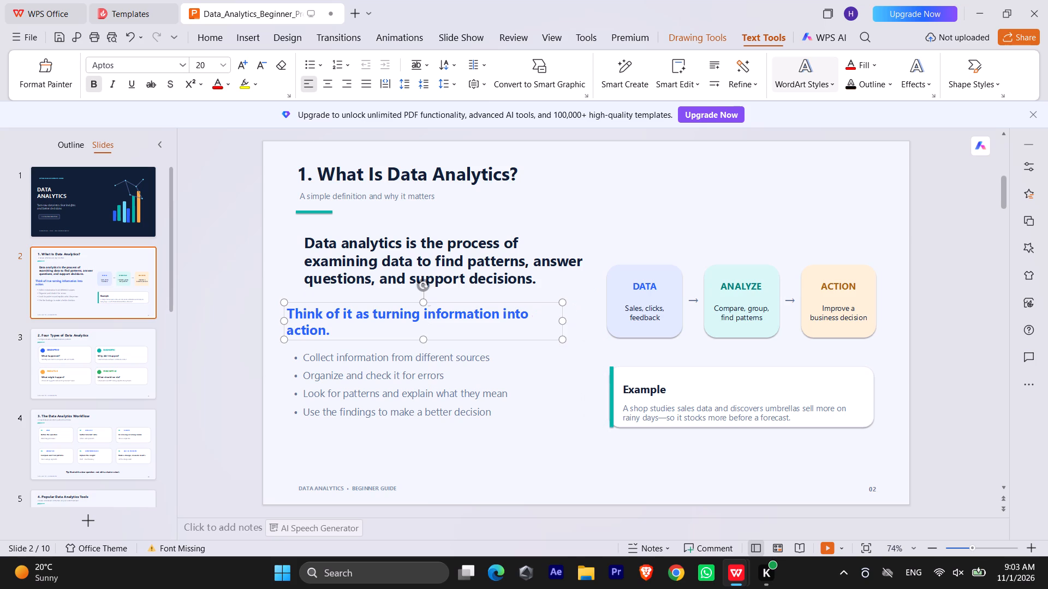
Move the bulleted list down and slightly left, lining its box up with the left edge of the blue sentence's box.
drag(565, 352, 567, 347)
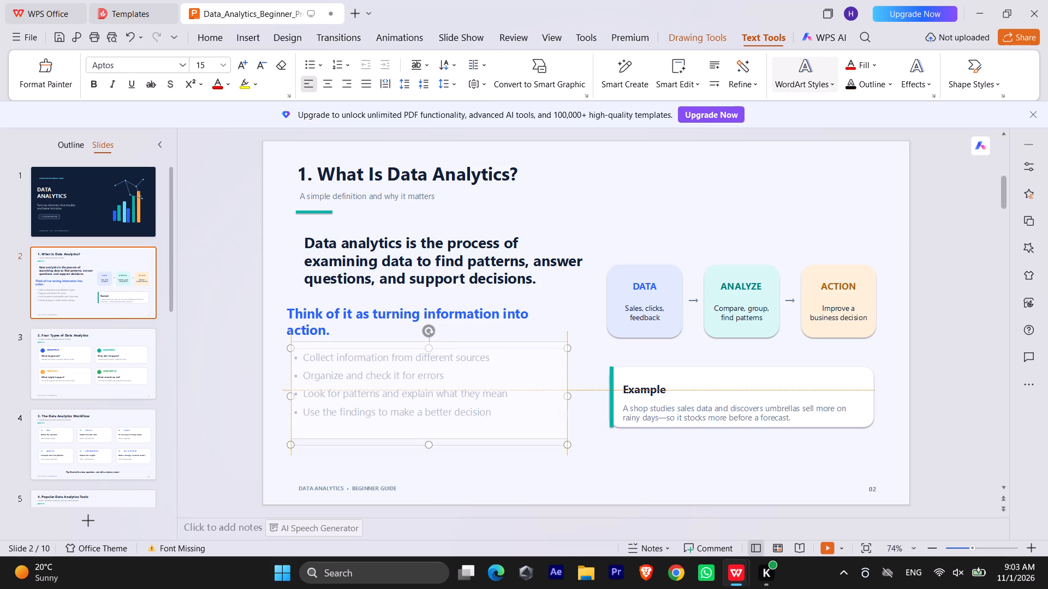
drag(567, 347, 561, 365)
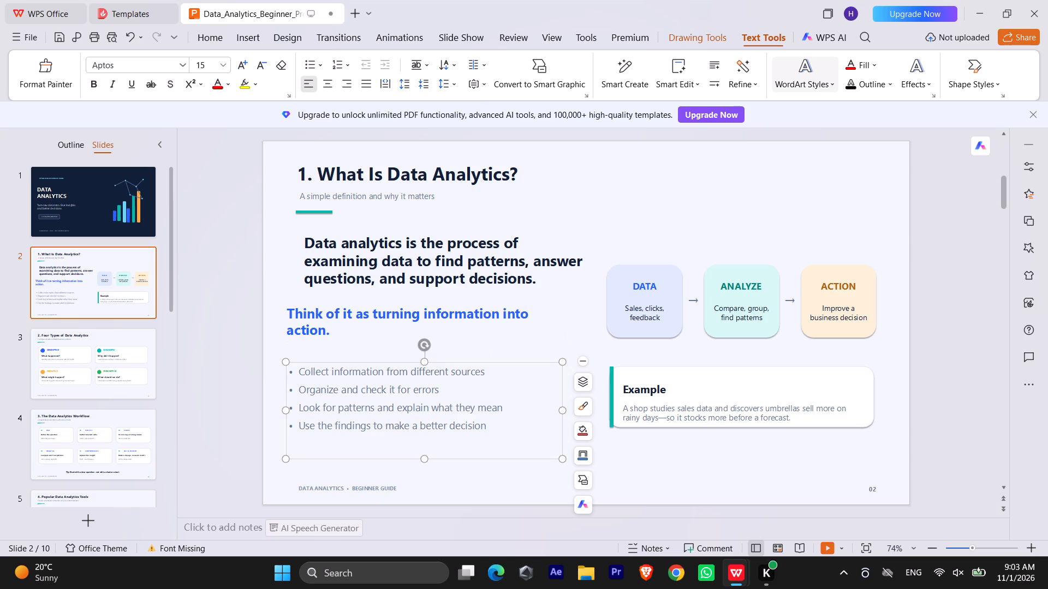
Look through slides 3, 4, 8, 7 and 6 to check their layouts.
click(82, 374)
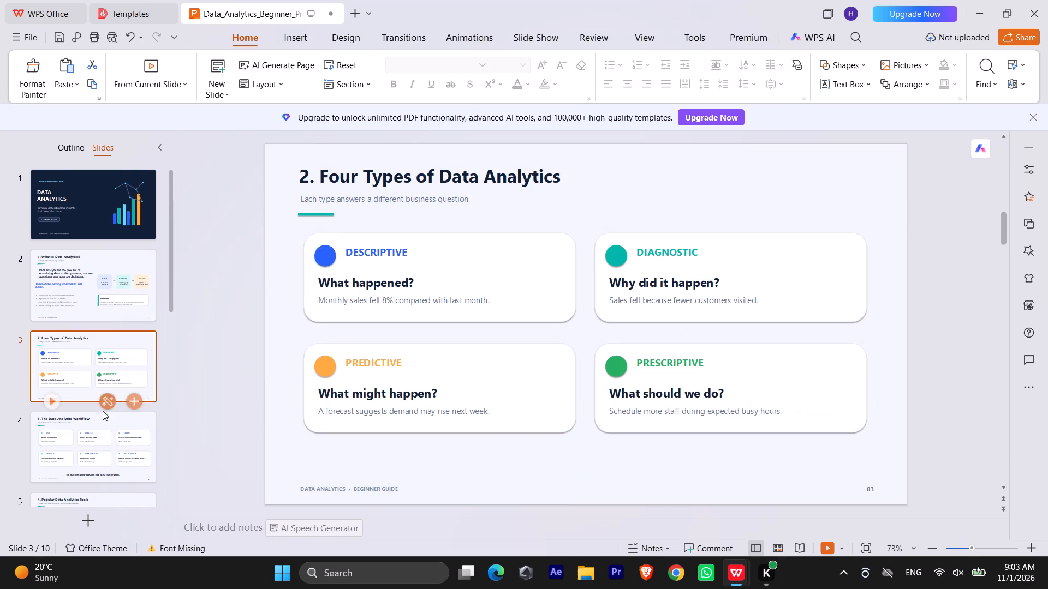
click(112, 424)
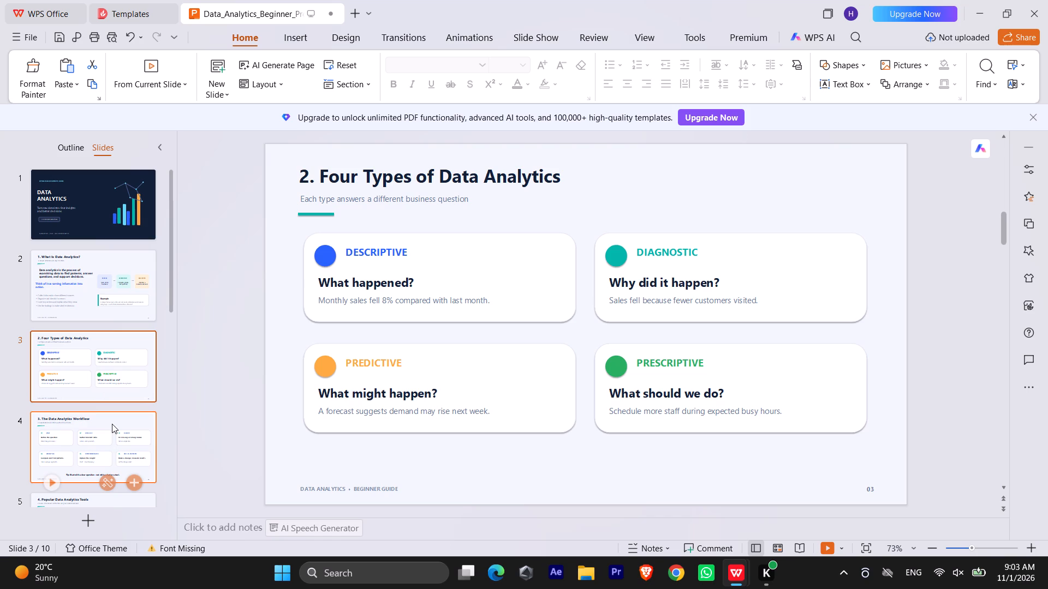
click(175, 432)
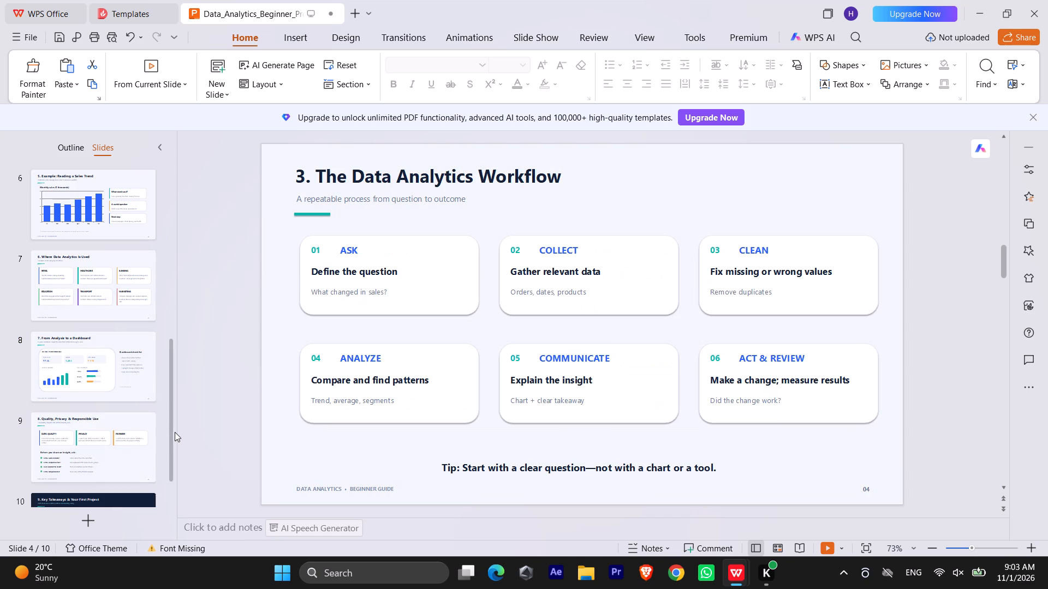
click(122, 370)
click(92, 277)
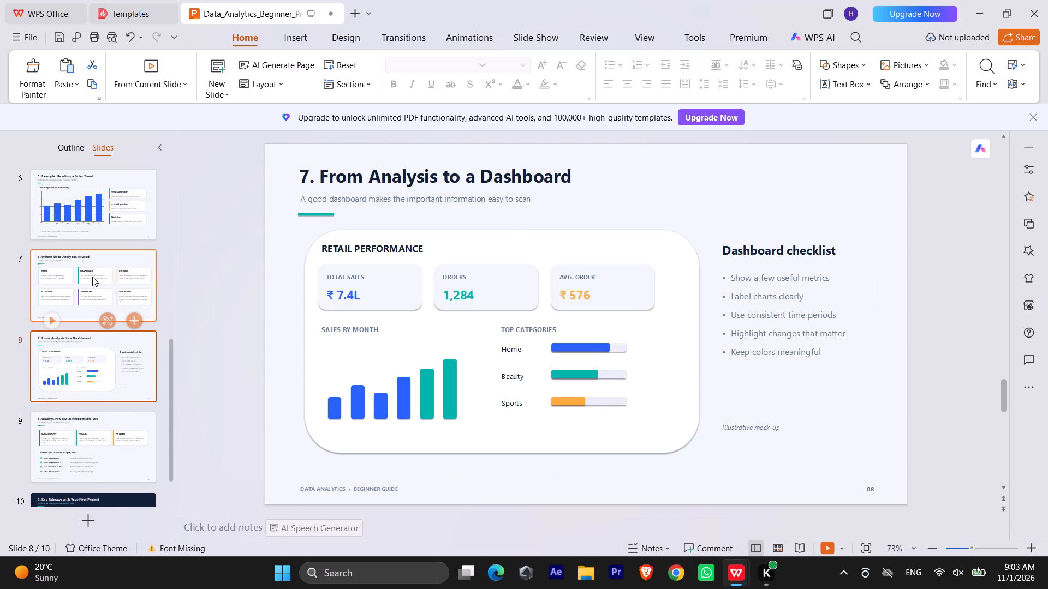
click(83, 181)
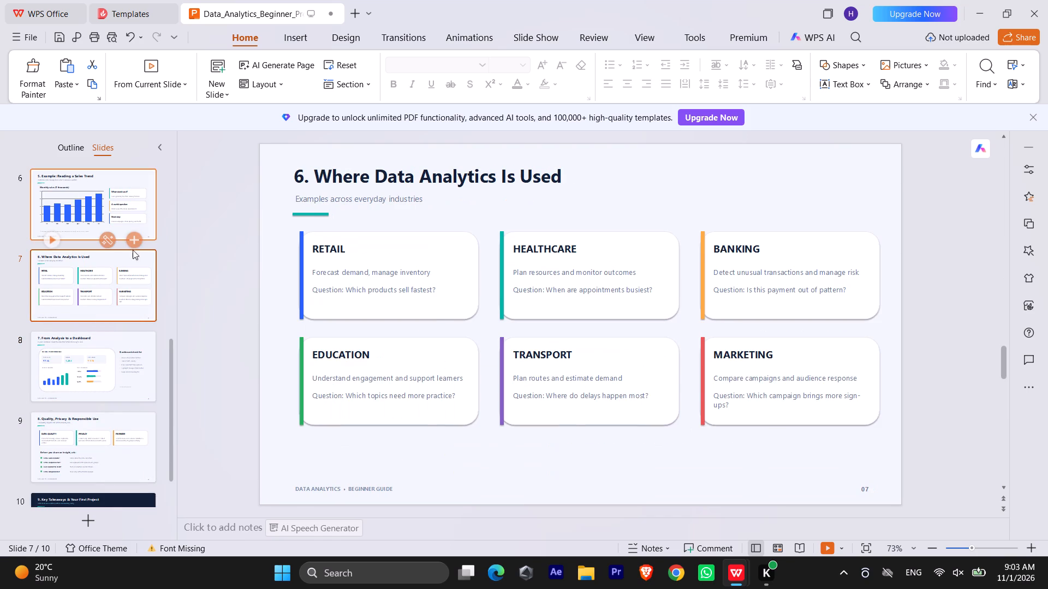
drag(169, 364, 168, 459)
On slide 10, move the "Analyze a simple sales spreadsheet" heading slightly left and widen its text box almost to the card's right edge.
click(121, 447)
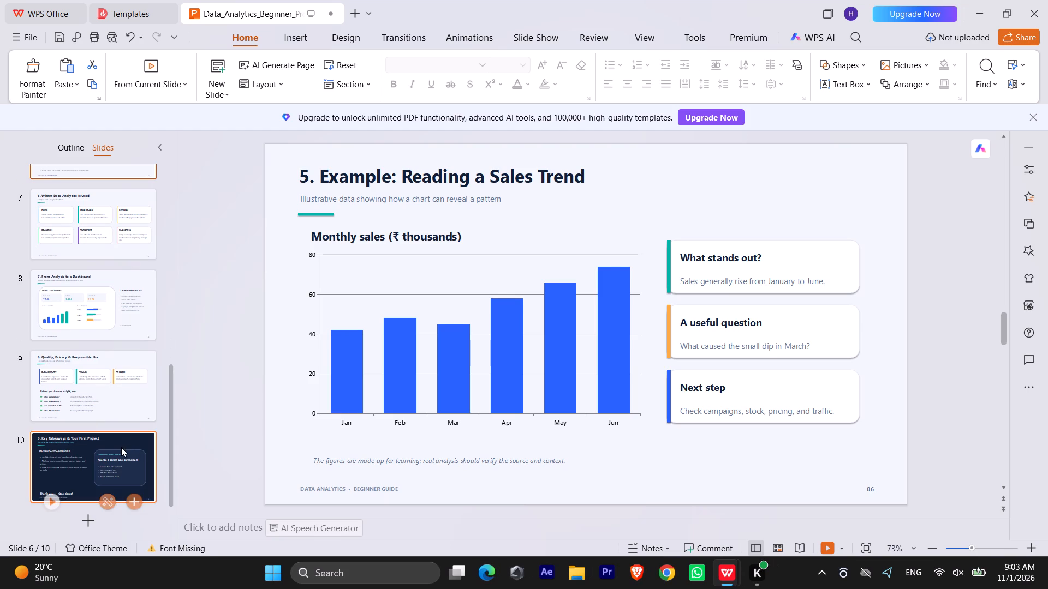
click(641, 283)
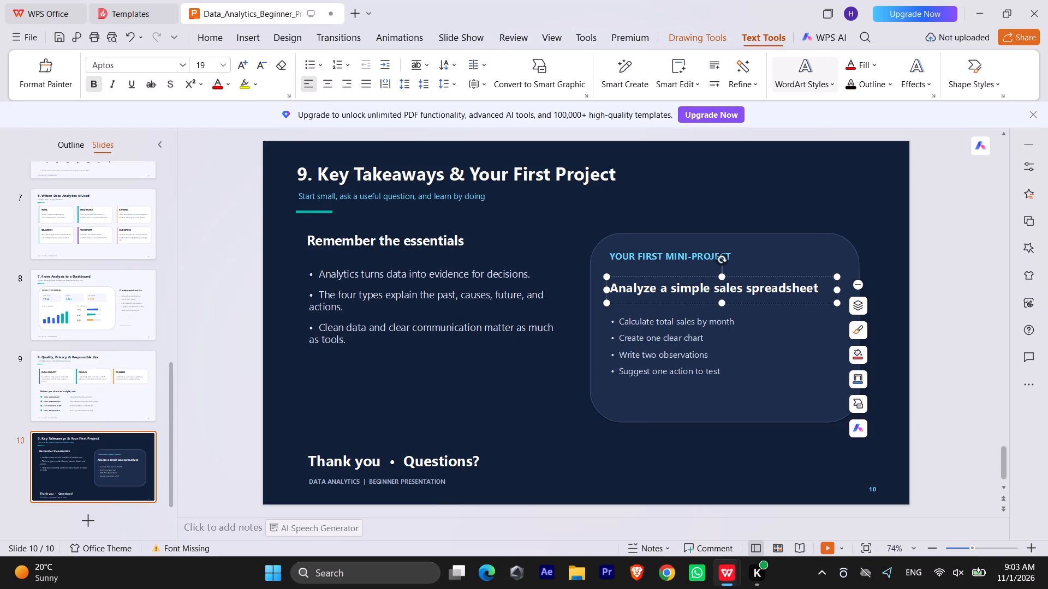
drag(819, 298, 812, 294)
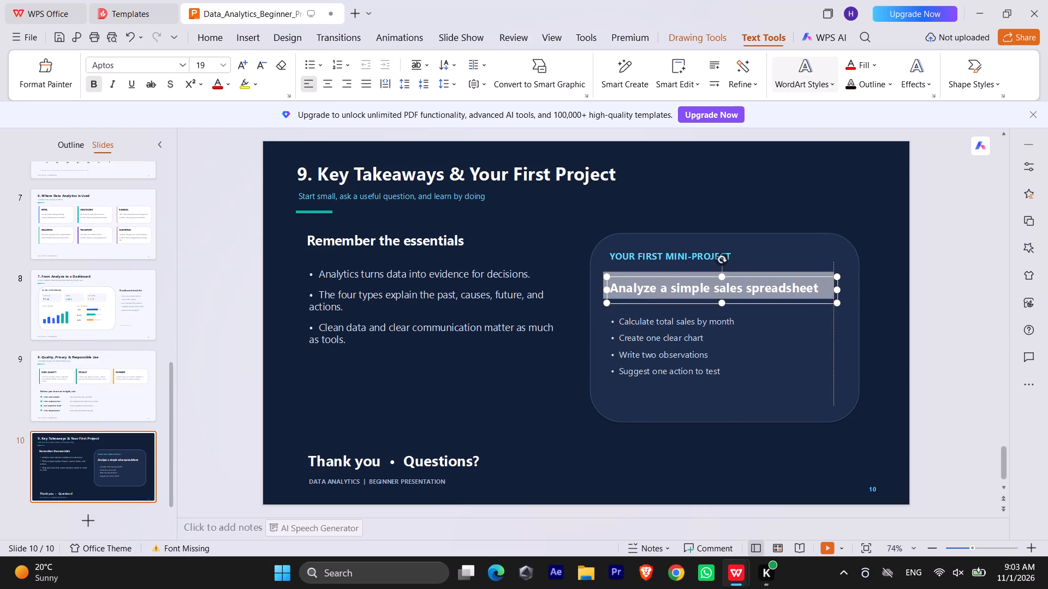
drag(812, 294, 806, 296)
drag(825, 303, 854, 312)
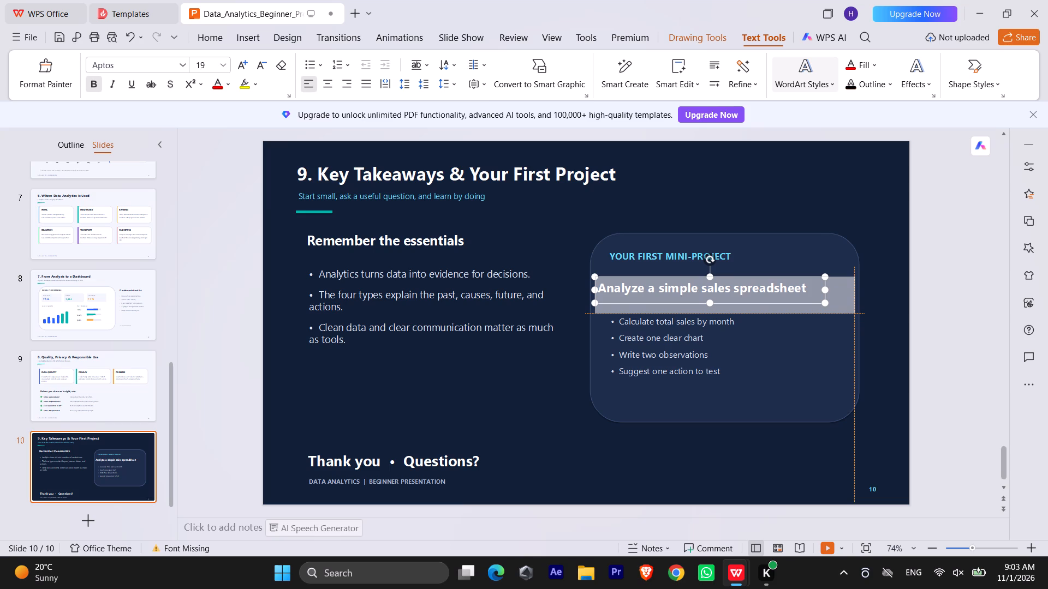
Move the four-item mini-project list slightly left beneath its heading and widen its text box toward the card's right edge.
click(805, 353)
drag(759, 356, 752, 354)
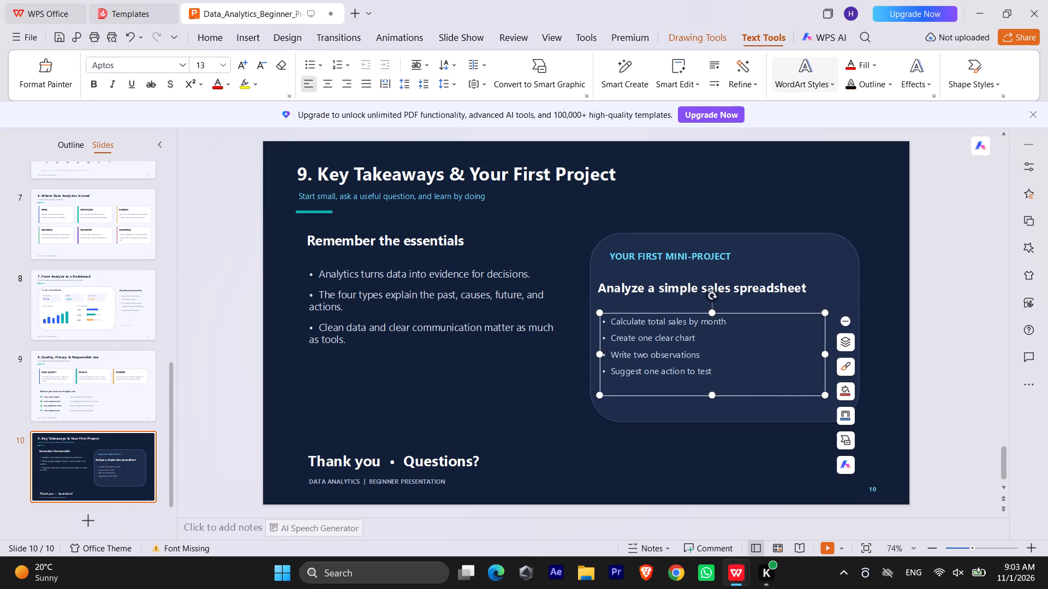
drag(824, 394, 840, 407)
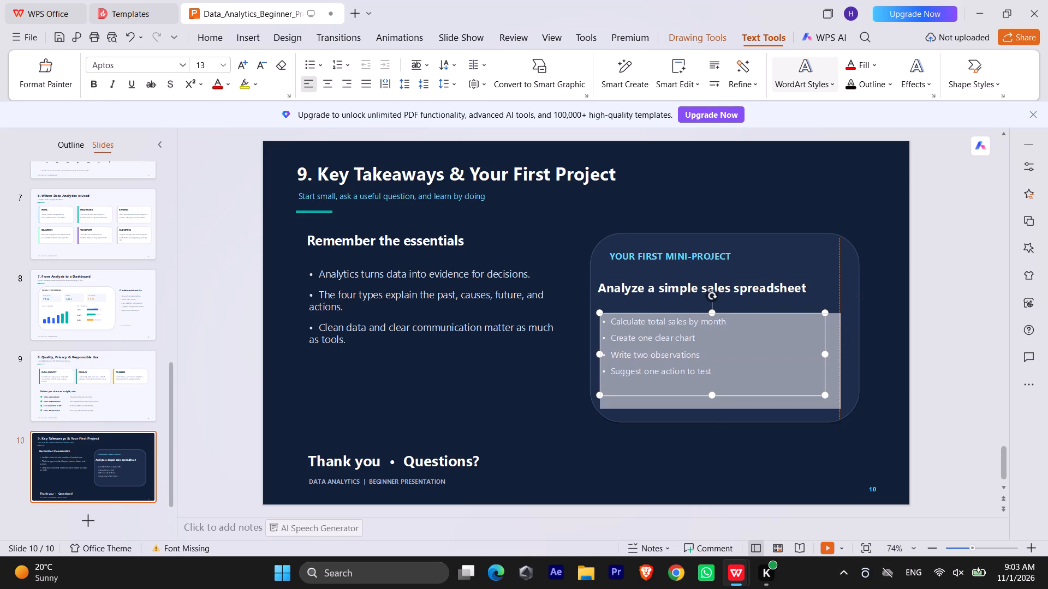
drag(840, 407, 841, 405)
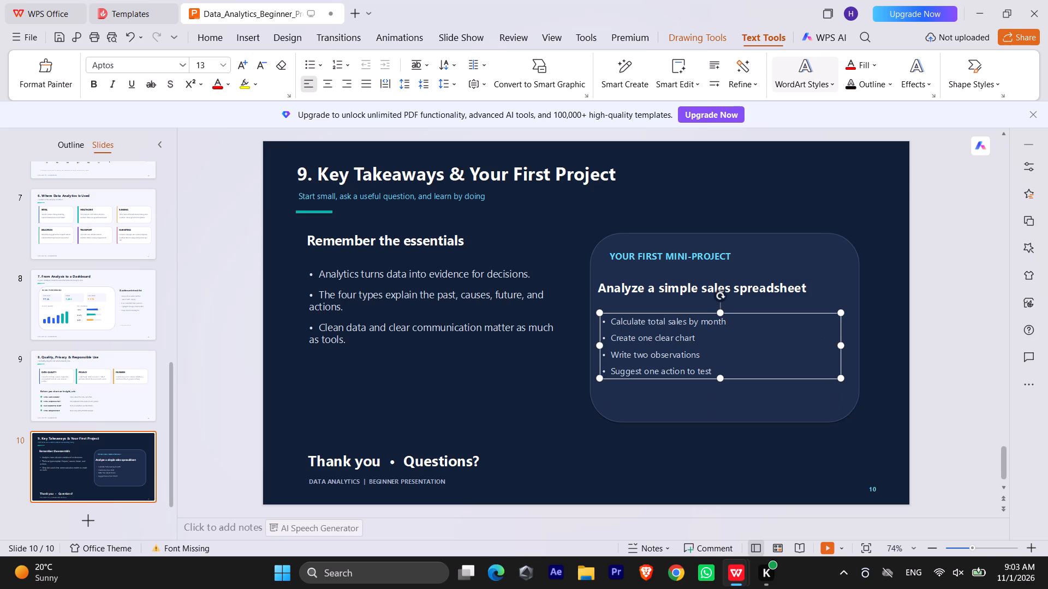
On slide 10, slightly narrow the text box of the bulleted list under "Remember the essentials".
click(546, 347)
click(546, 347)
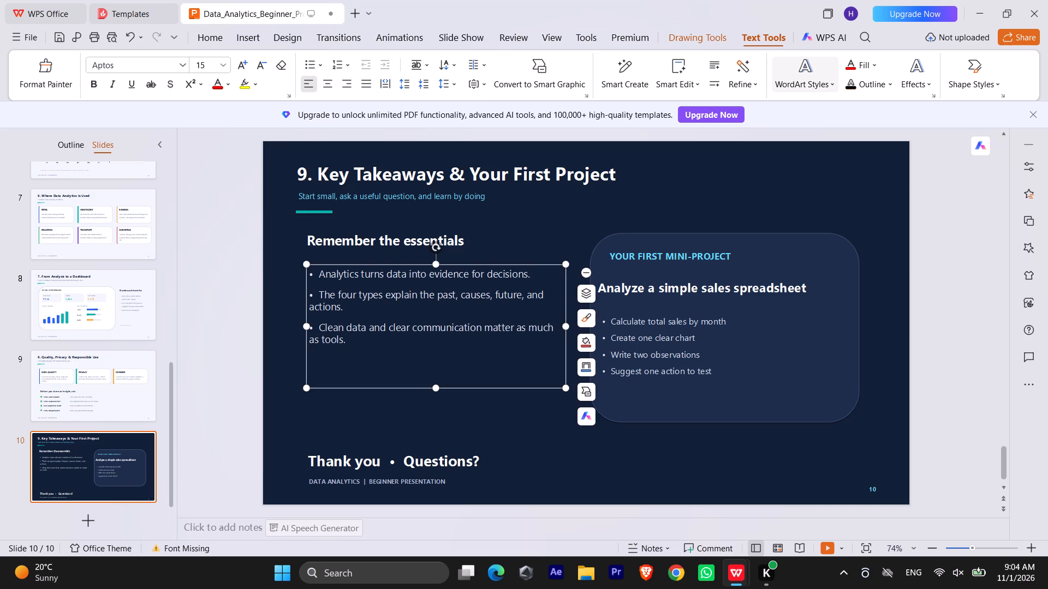
drag(568, 390, 564, 441)
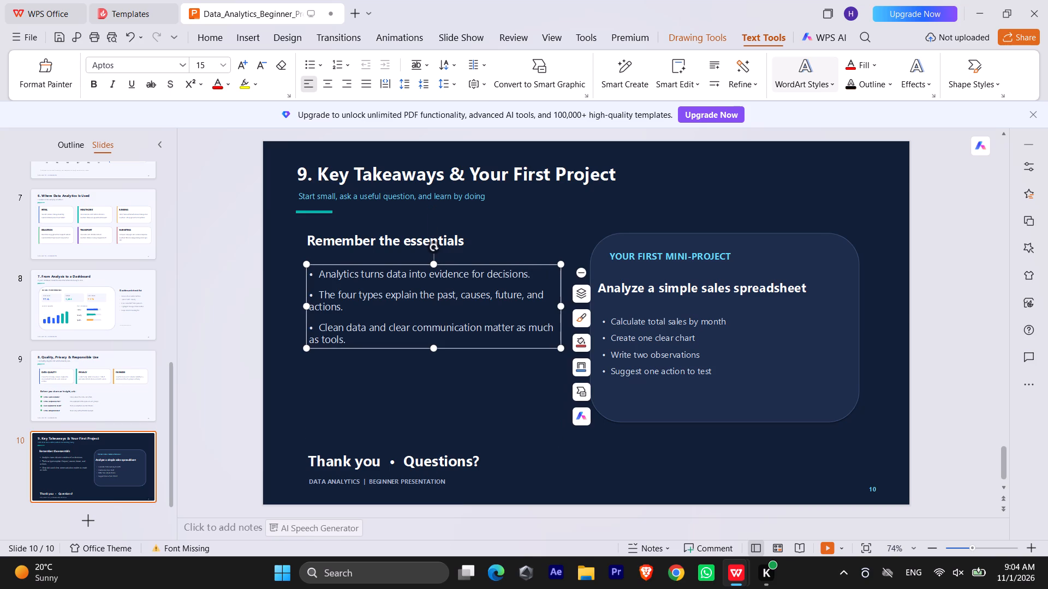
On slide 8, enlarge the TOTAL SALES value "₹ 7.4L" to font size 24.
click(137, 300)
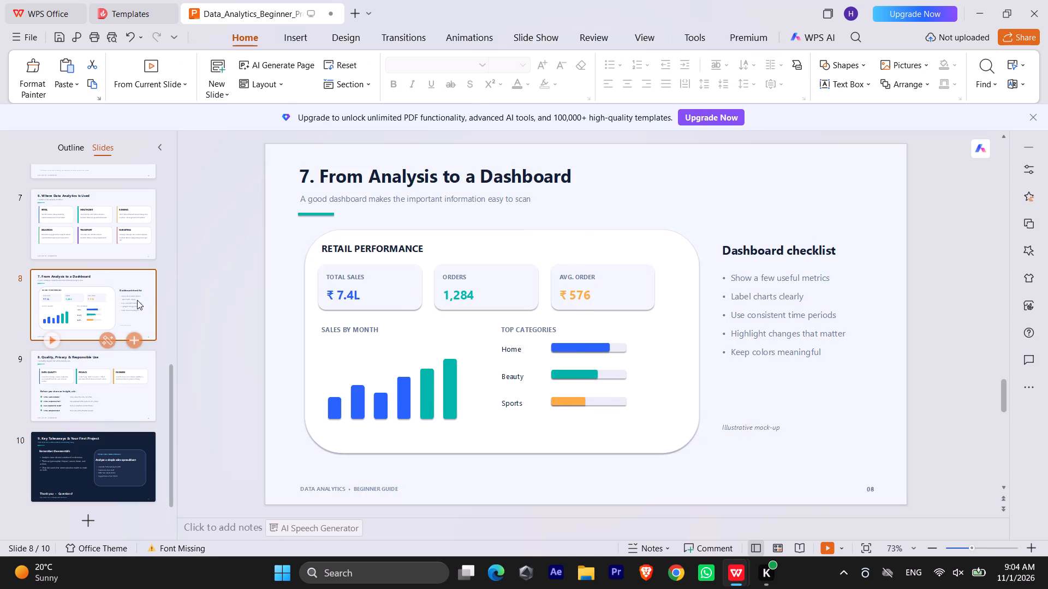
click(346, 272)
click(354, 288)
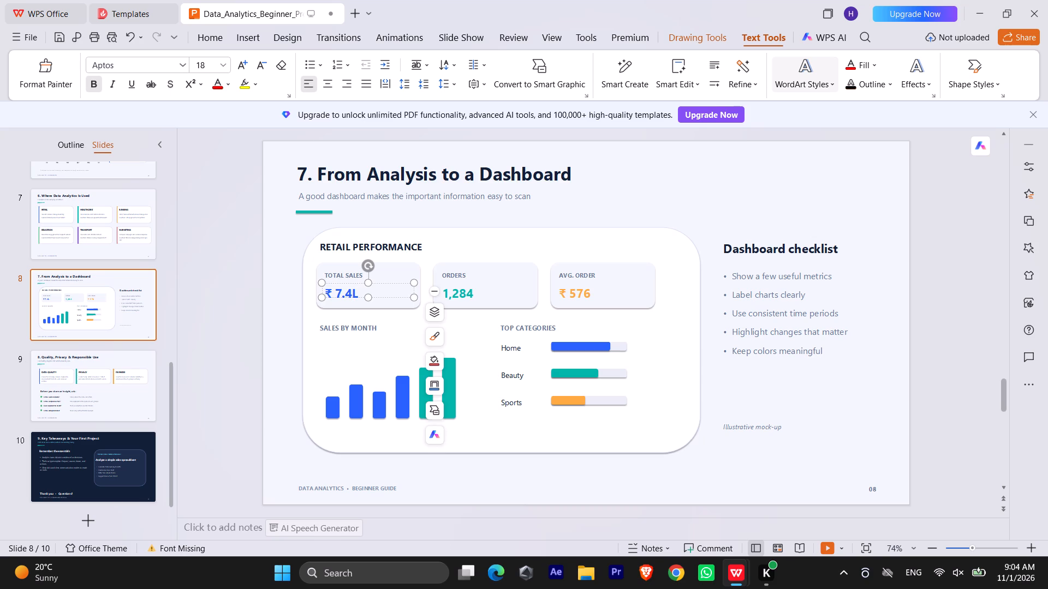
key(ctrl+a)
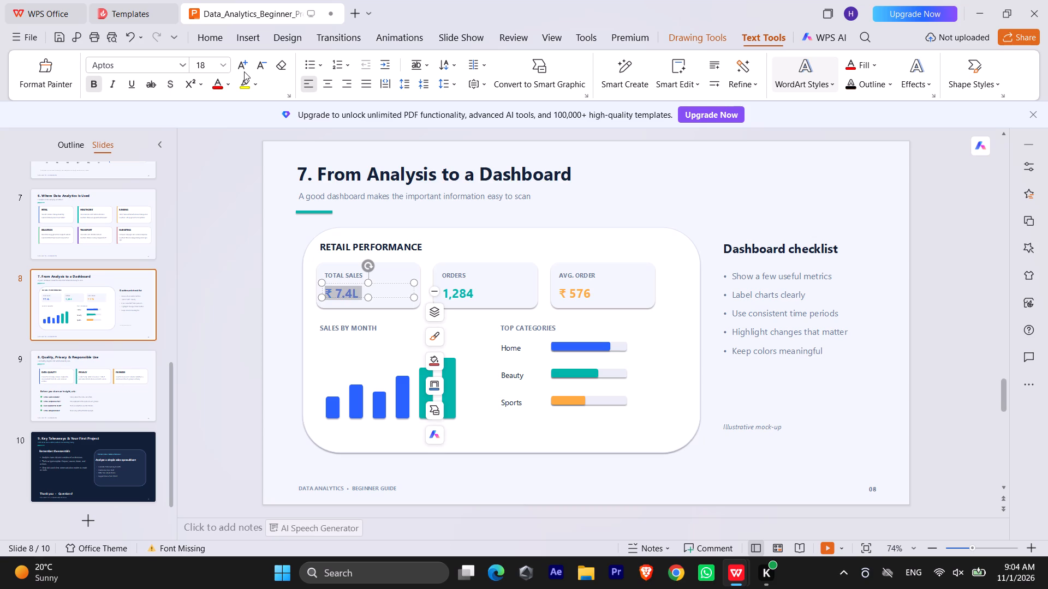
drag(234, 65, 241, 68)
click(241, 68)
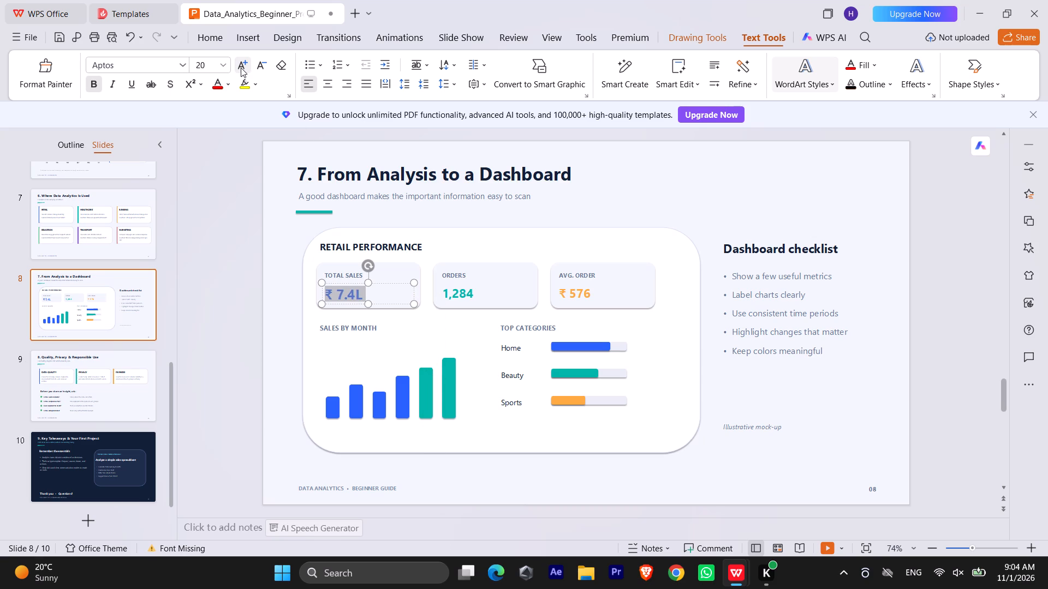
click(241, 68)
click(451, 228)
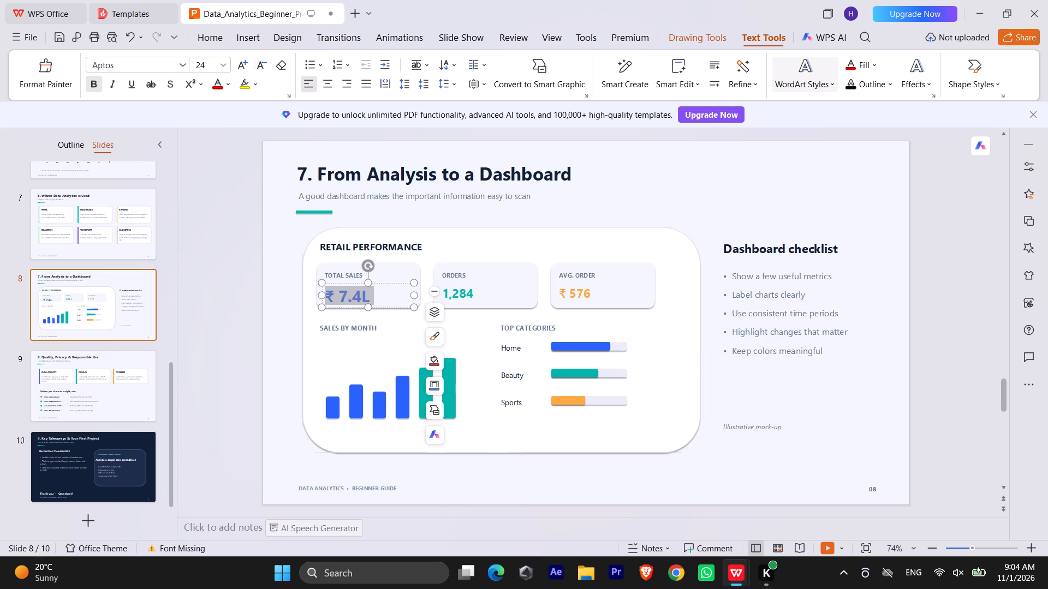
Enlarge the ORDERS value "1,284" to font size 24.
click(467, 294)
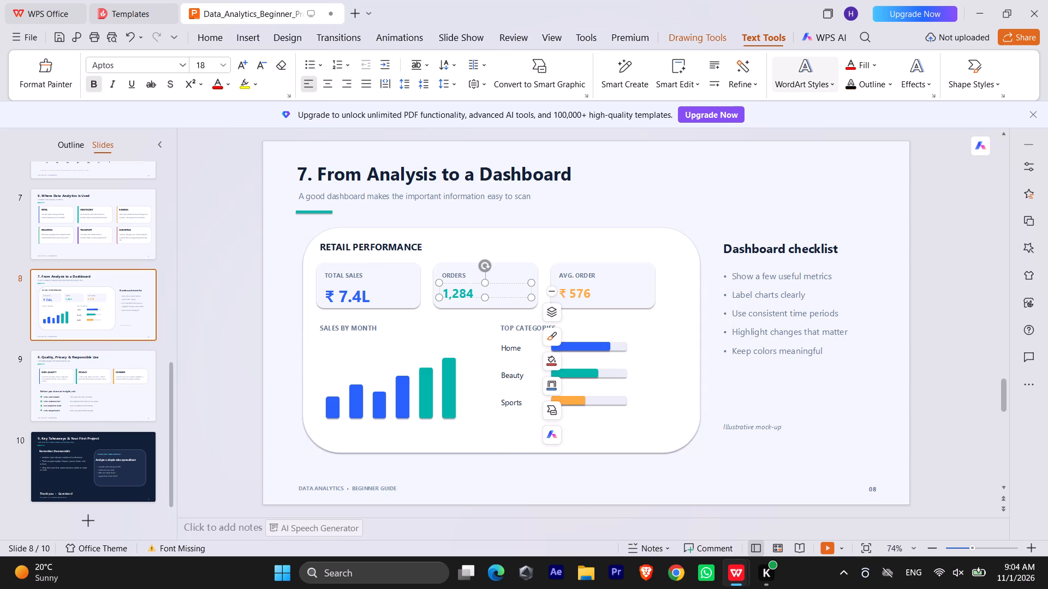
key(ctrl+a)
click(243, 71)
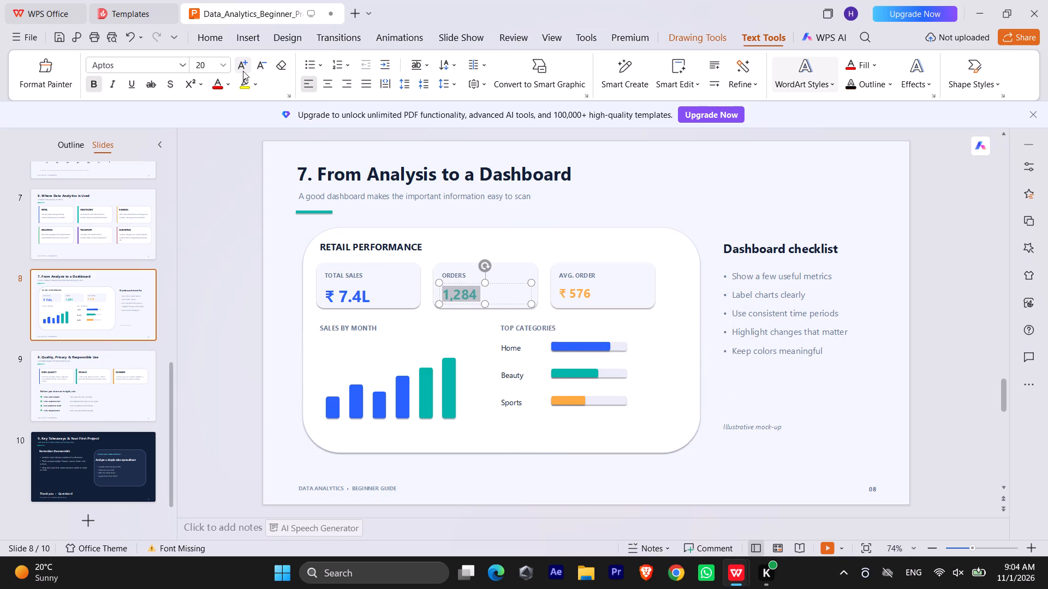
click(243, 71)
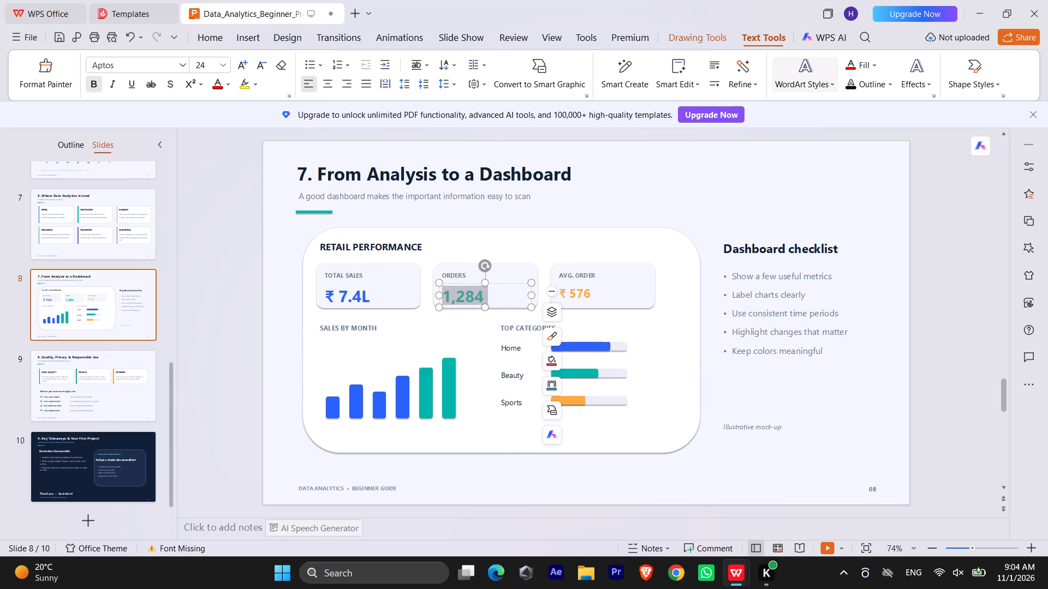
Enlarge the AVG. ORDER value "₹ 576" to font size 24.
click(582, 292)
key(ctrl+a)
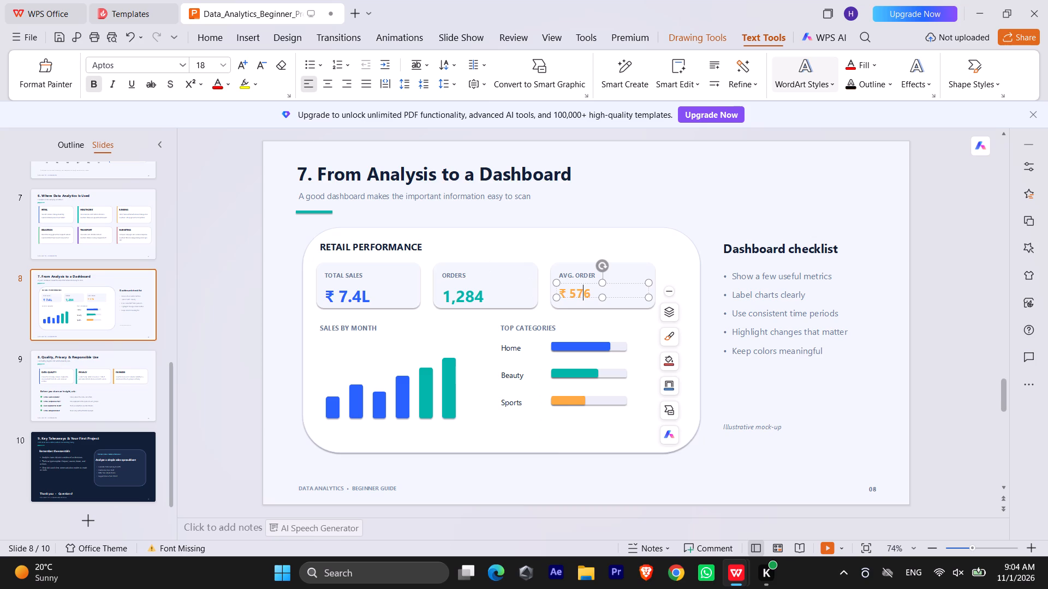
click(244, 67)
click(244, 67)
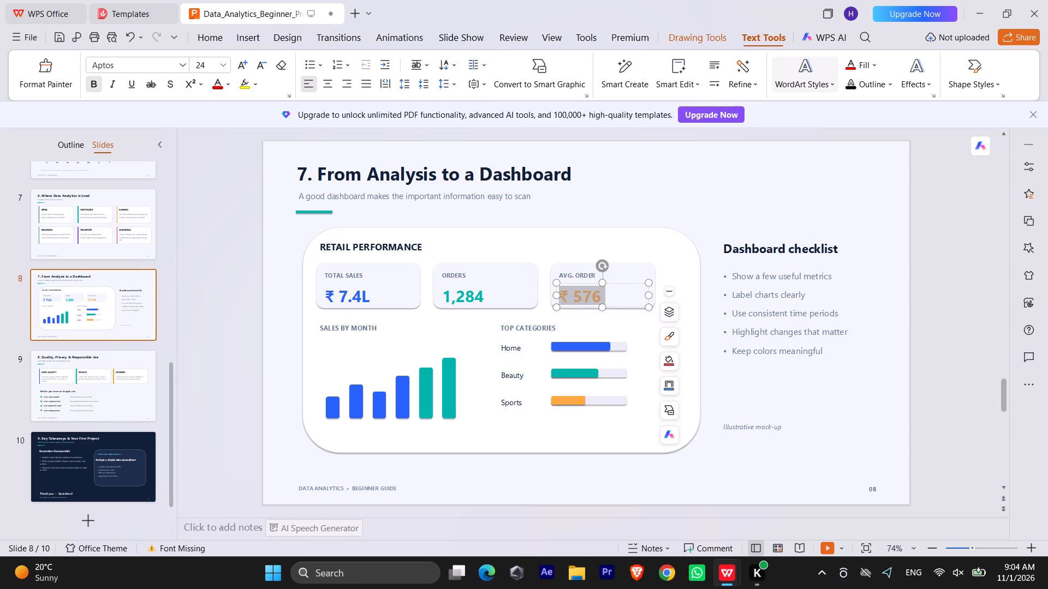
click(626, 160)
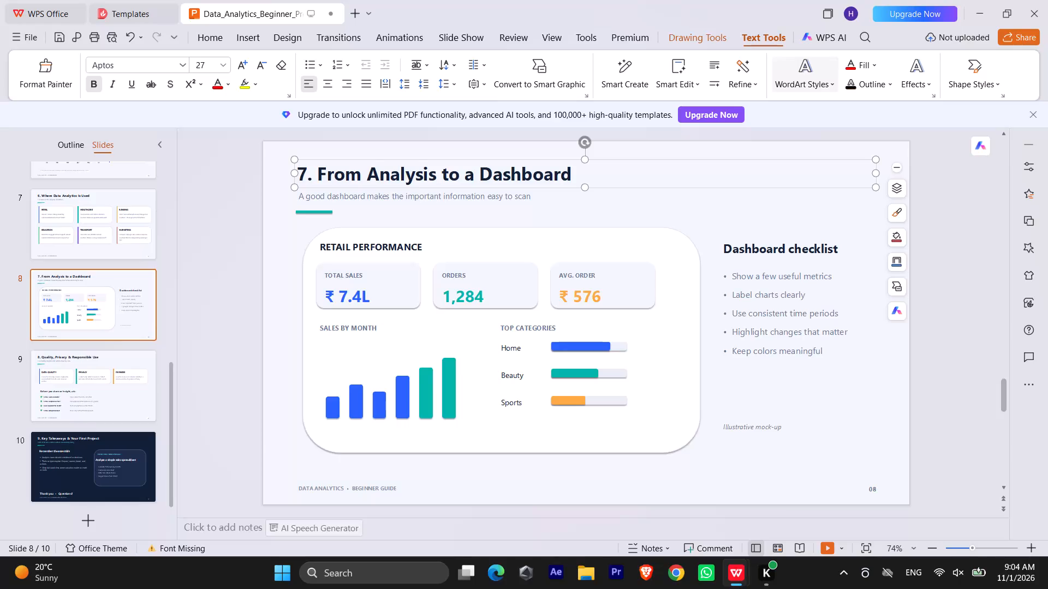
Preview the slide show from slide 8 through to the end of the presentation.
click(113, 247)
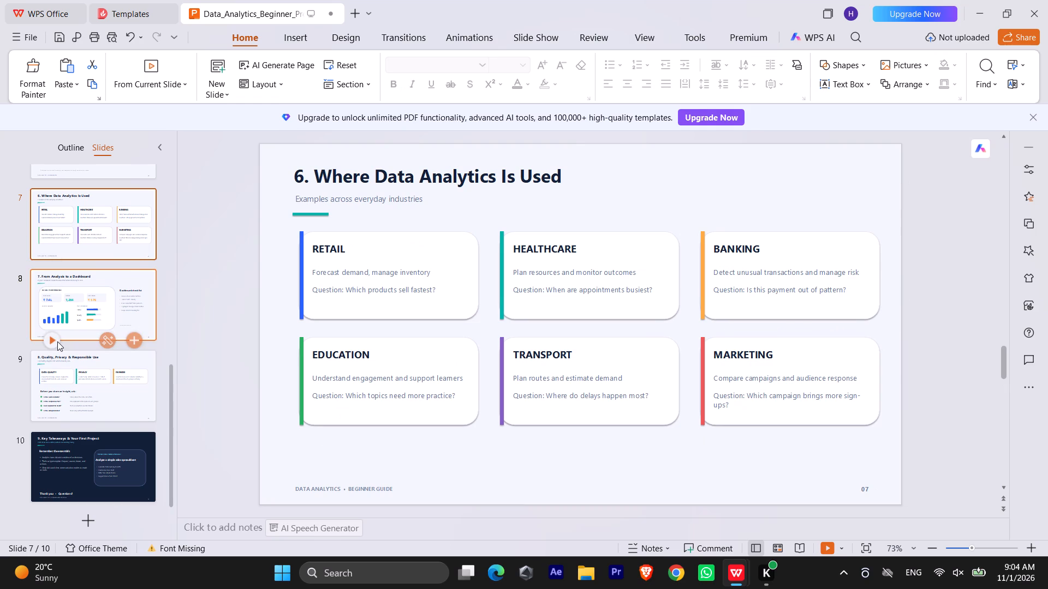
click(57, 341)
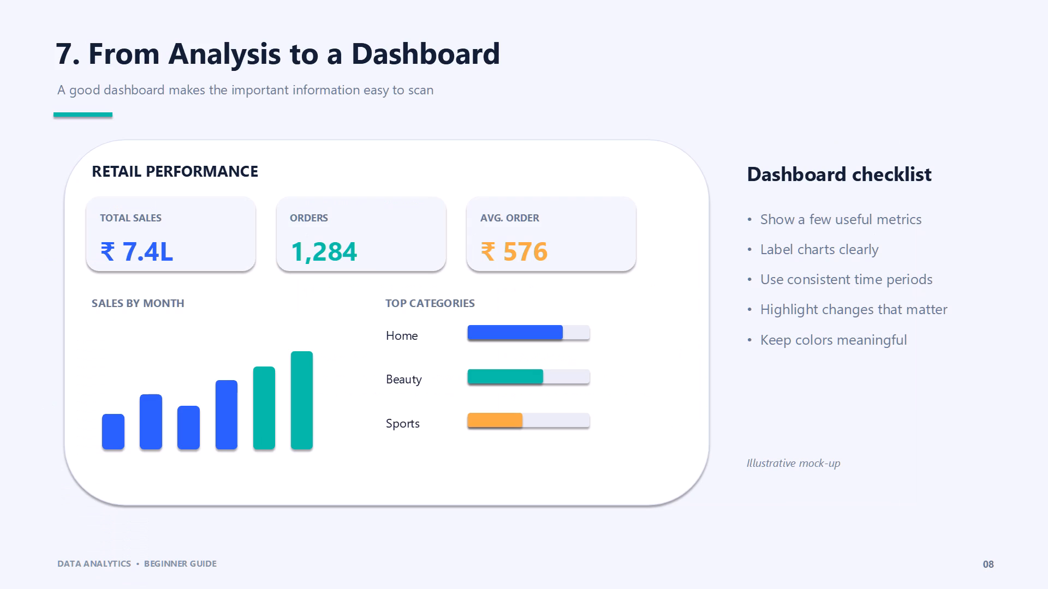
key(Right)
key(Right)
key(Right)
key(Right)
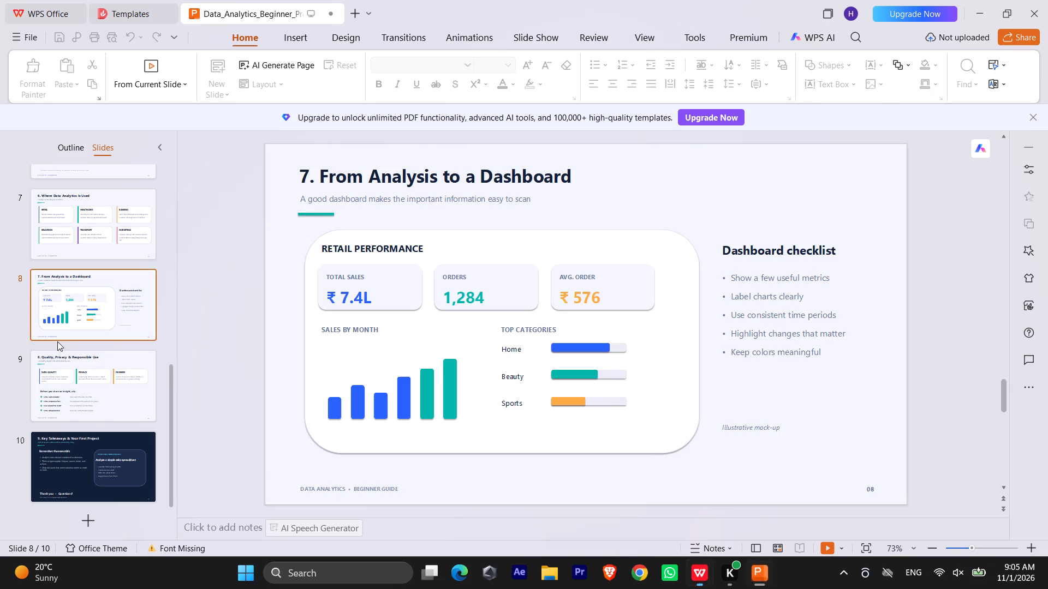
Page back from slide 8 through the earlier slides to slide 2 to check their layouts.
key(Left)
key(Left)
key(Left)
key(Left)
key(Left)
key(Left)
key(Left)
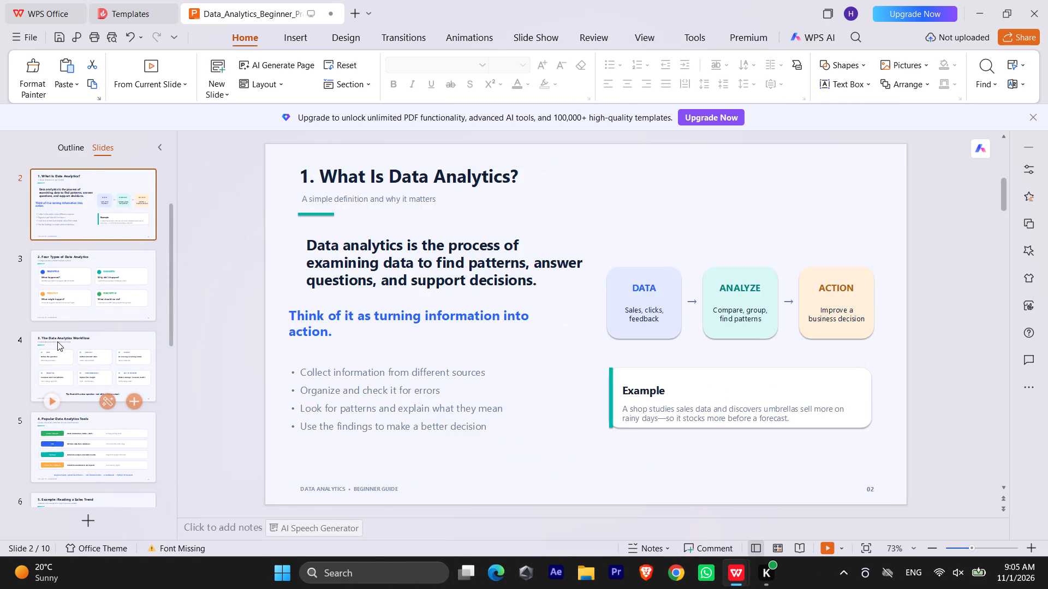
key(Left)
key(f)
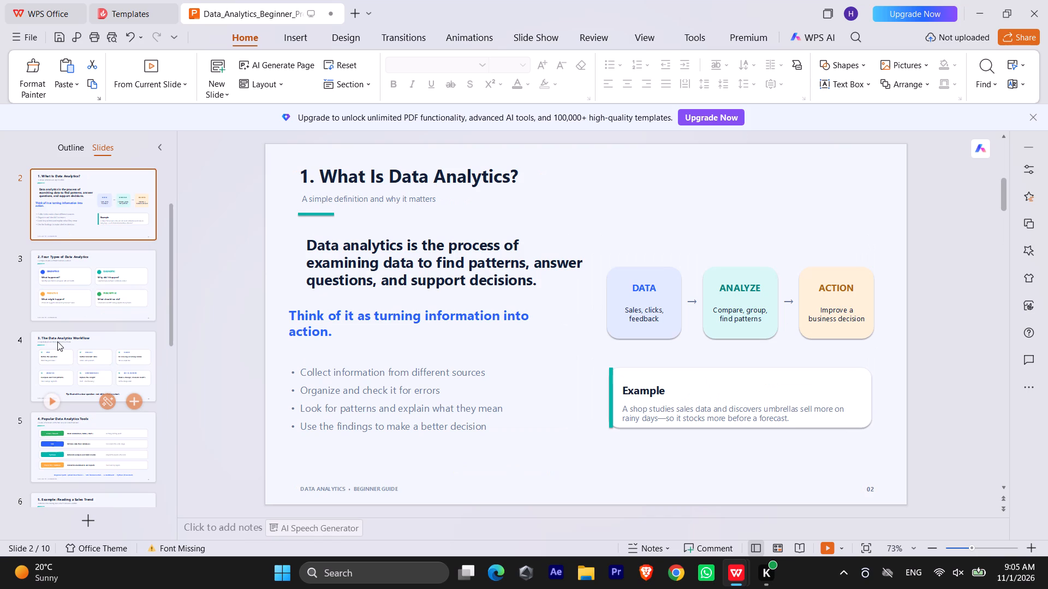
On slide 3, move the DIAGNOSTIC label slightly down and left, closer to the middle of its teal circle.
click(57, 341)
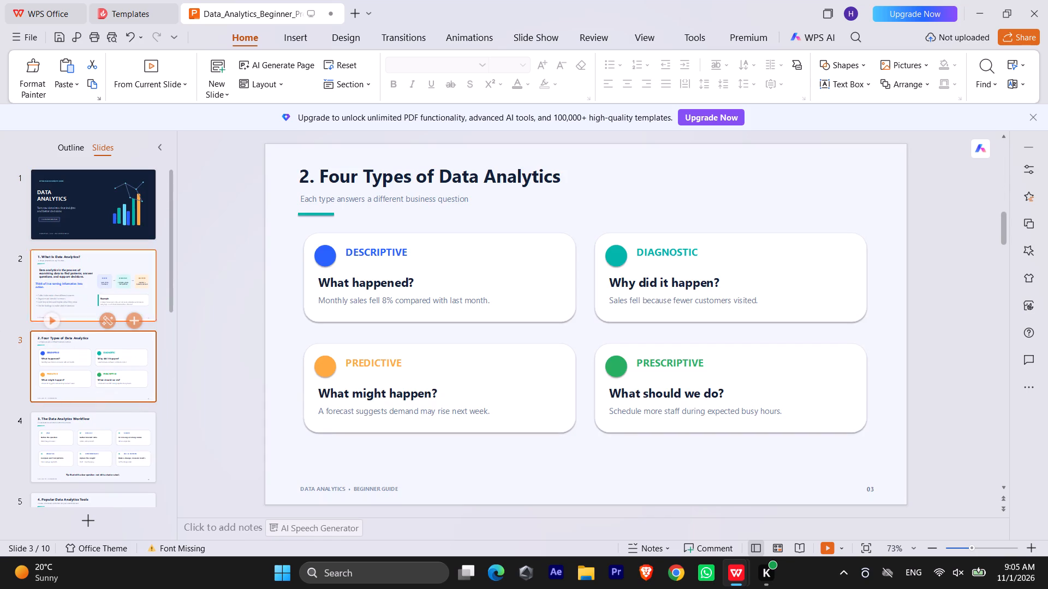
click(613, 196)
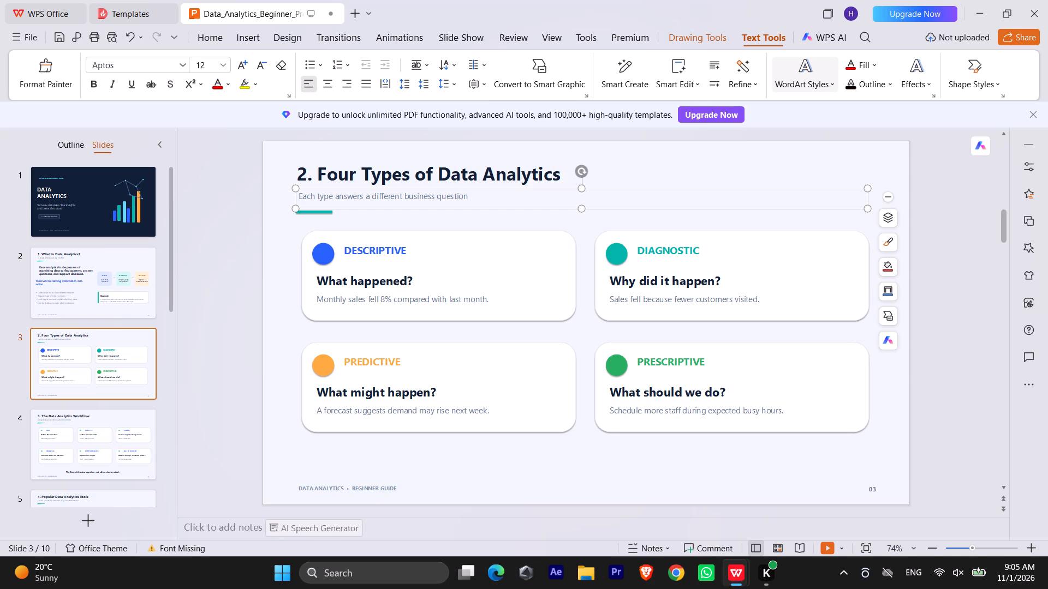
click(659, 263)
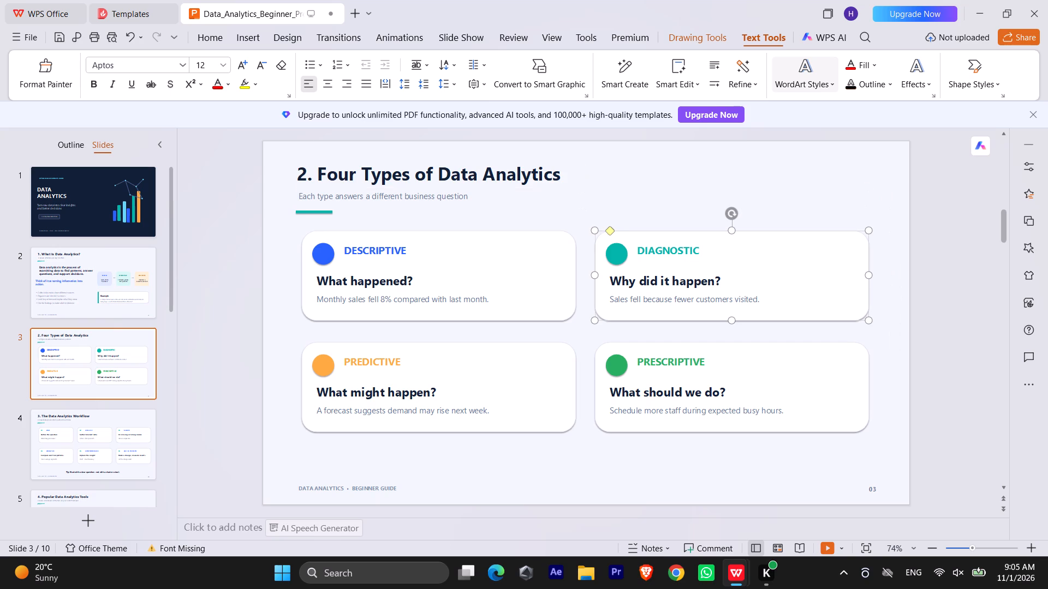
drag(741, 254, 718, 265)
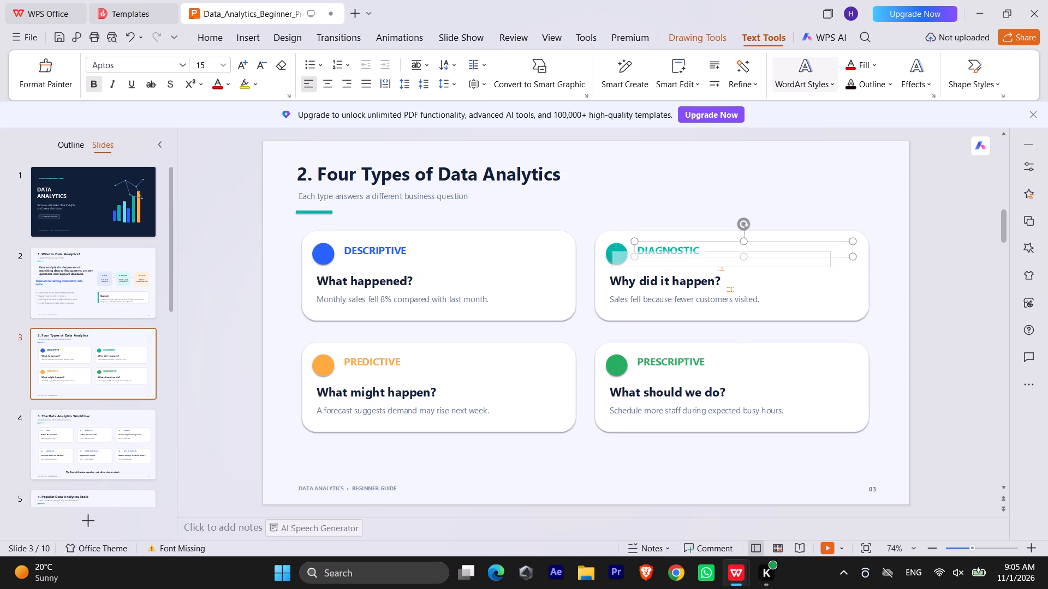
drag(718, 265, 717, 263)
drag(717, 263, 743, 256)
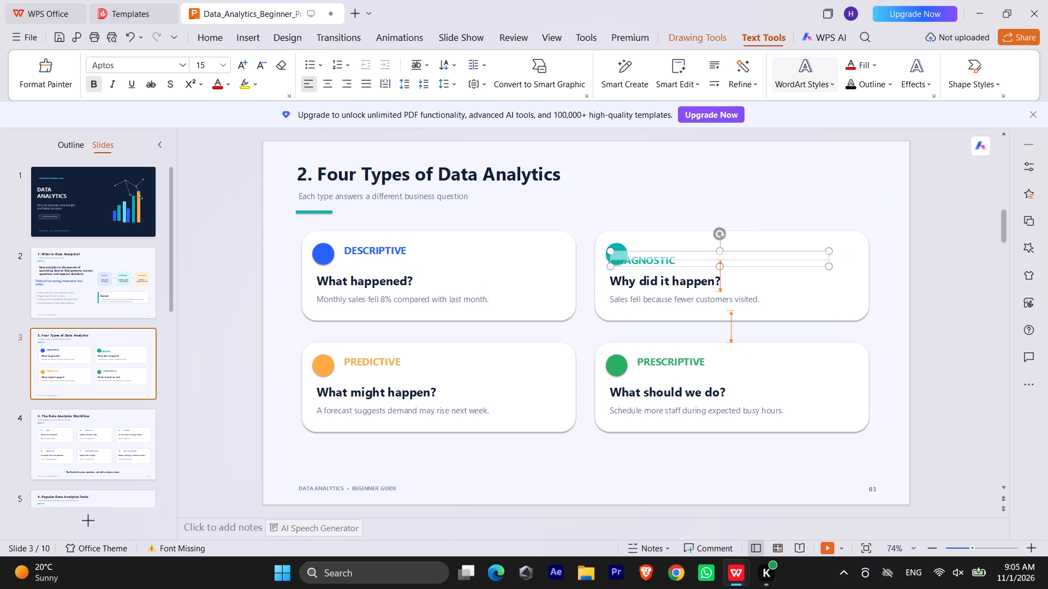
drag(743, 256, 765, 252)
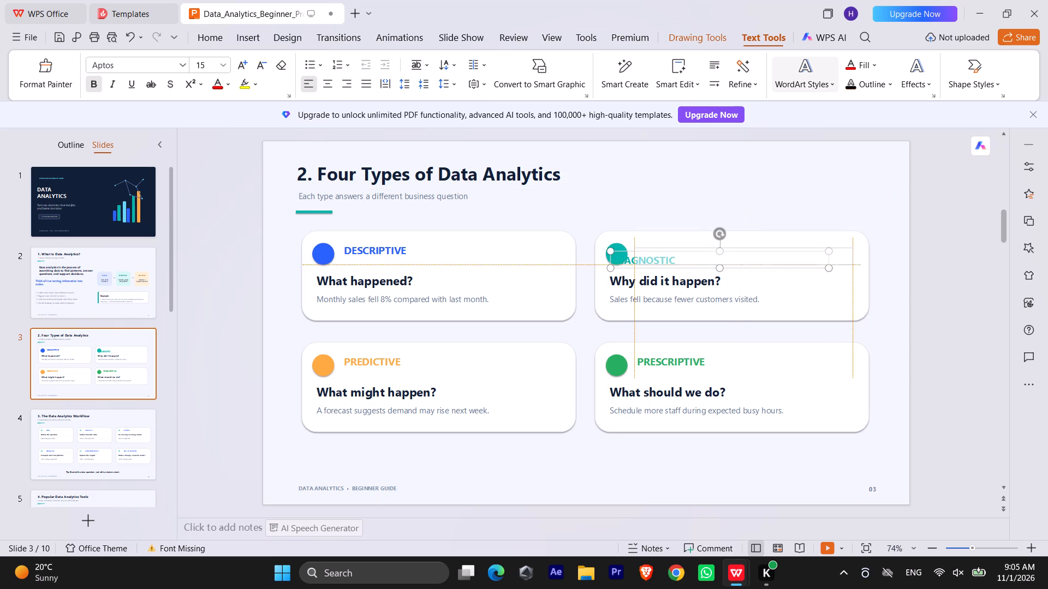
drag(765, 252, 764, 253)
click(659, 178)
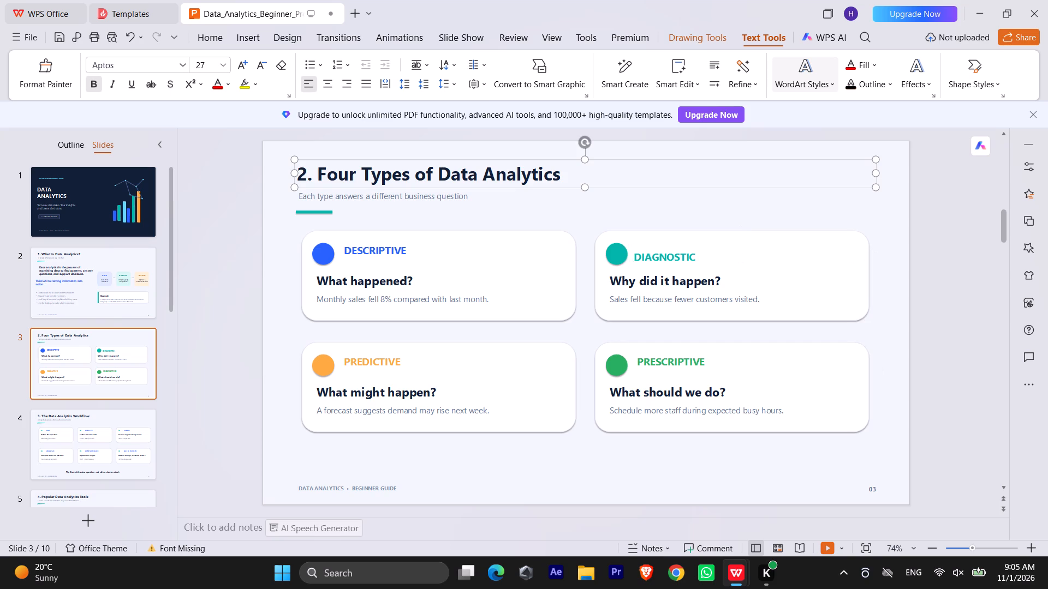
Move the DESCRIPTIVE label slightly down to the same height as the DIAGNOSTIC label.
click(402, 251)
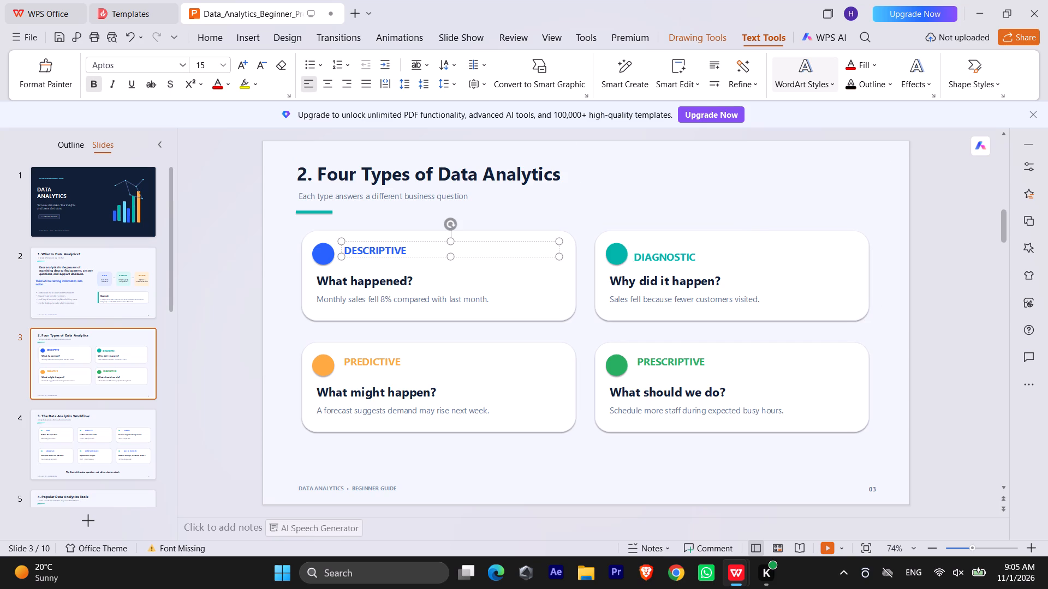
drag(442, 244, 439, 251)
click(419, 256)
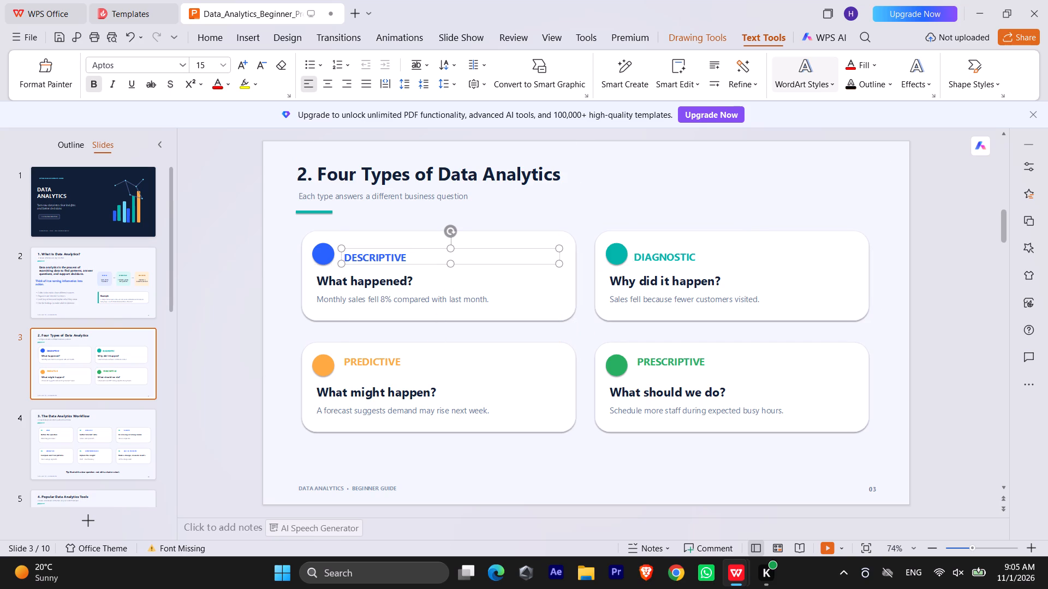
Enlarge the DESCRIPTIVE label to font size 18 and nudge it slightly up beside its blue circle.
click(401, 257)
key(ctrl+a)
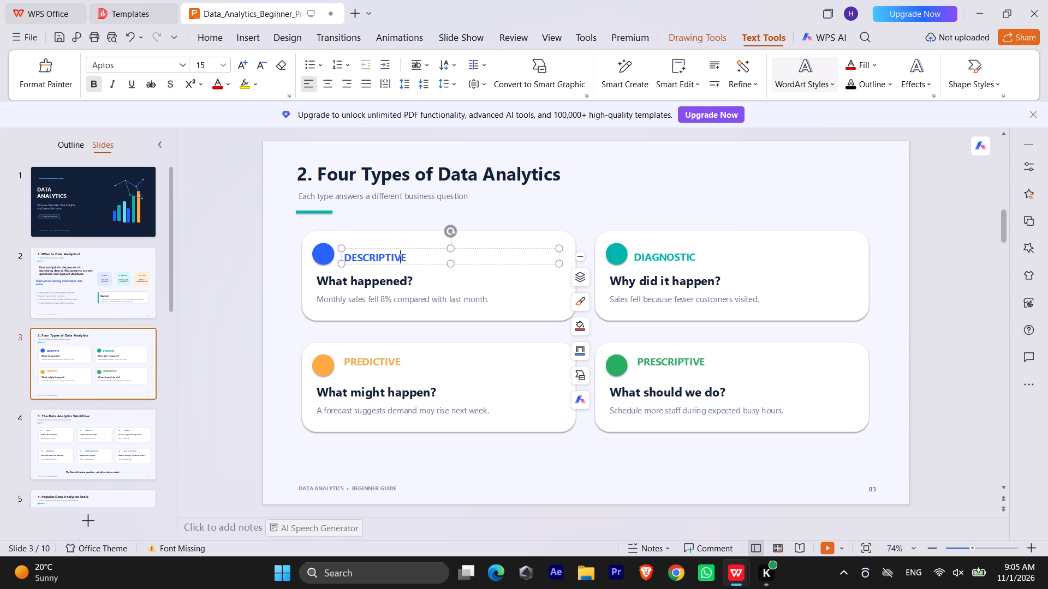
click(238, 38)
click(212, 39)
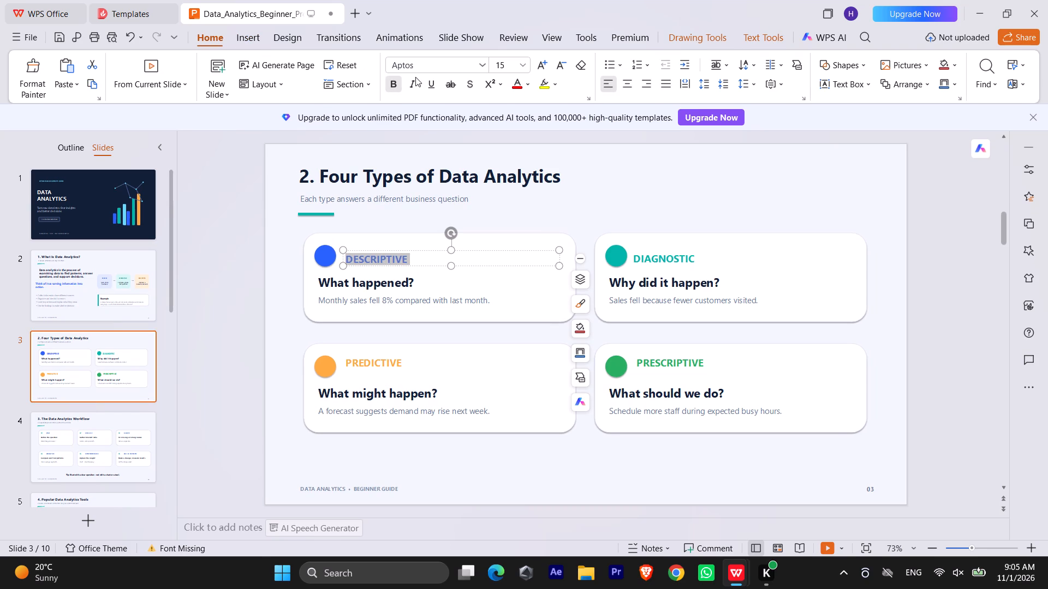
click(538, 65)
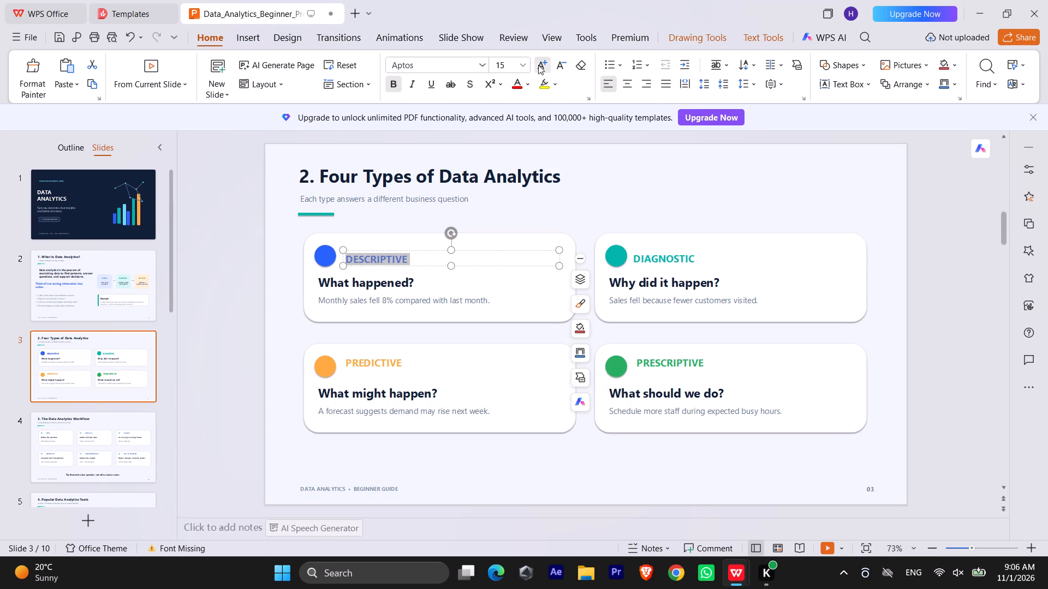
click(538, 65)
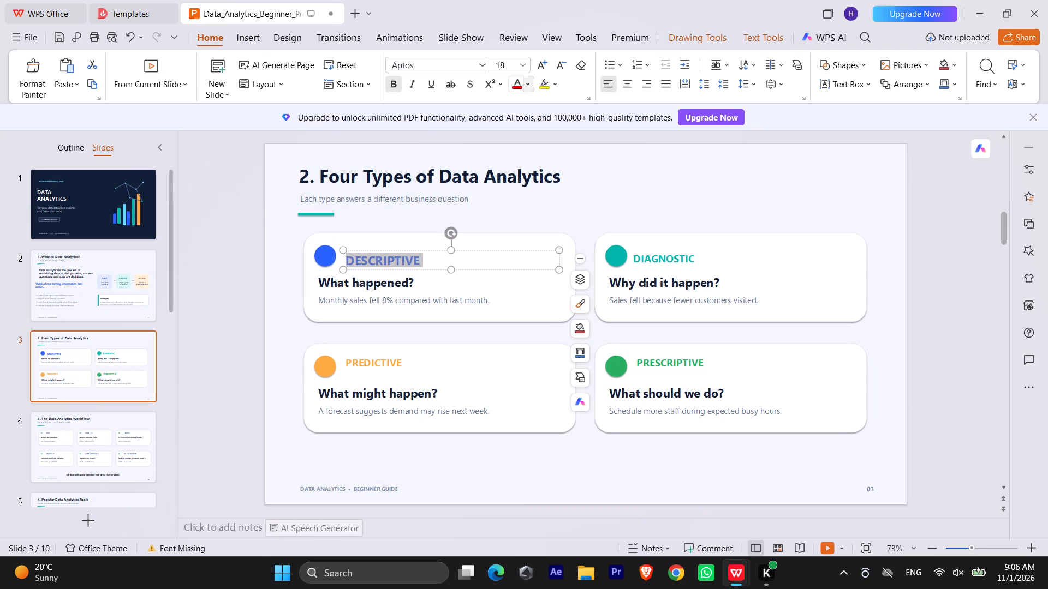
drag(453, 258, 453, 250)
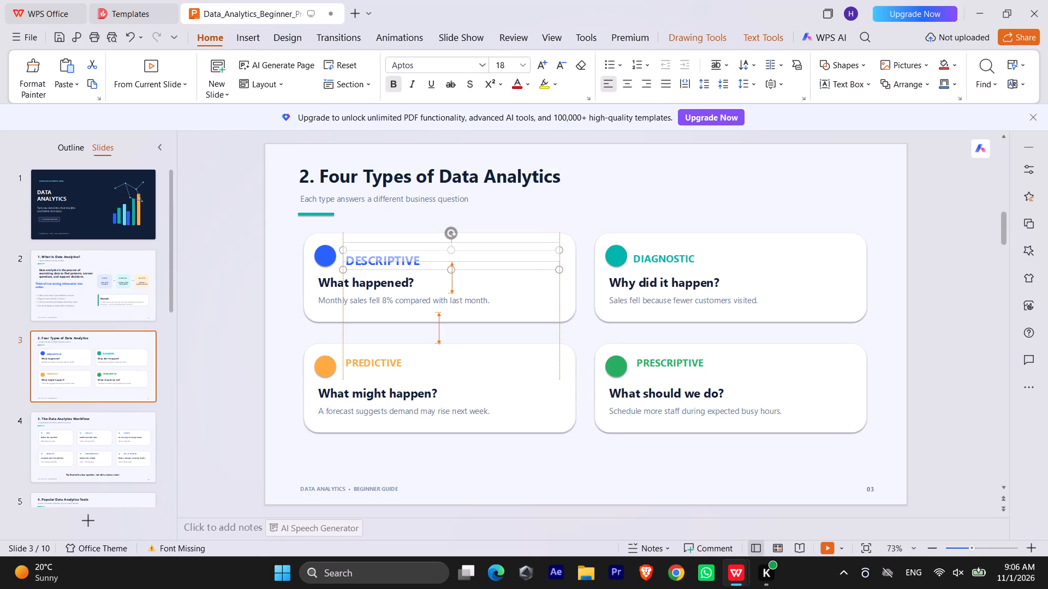
drag(453, 250, 454, 250)
Move the DIAGNOSTIC label slightly up and to the right, level with the DESCRIPTIVE label.
click(683, 257)
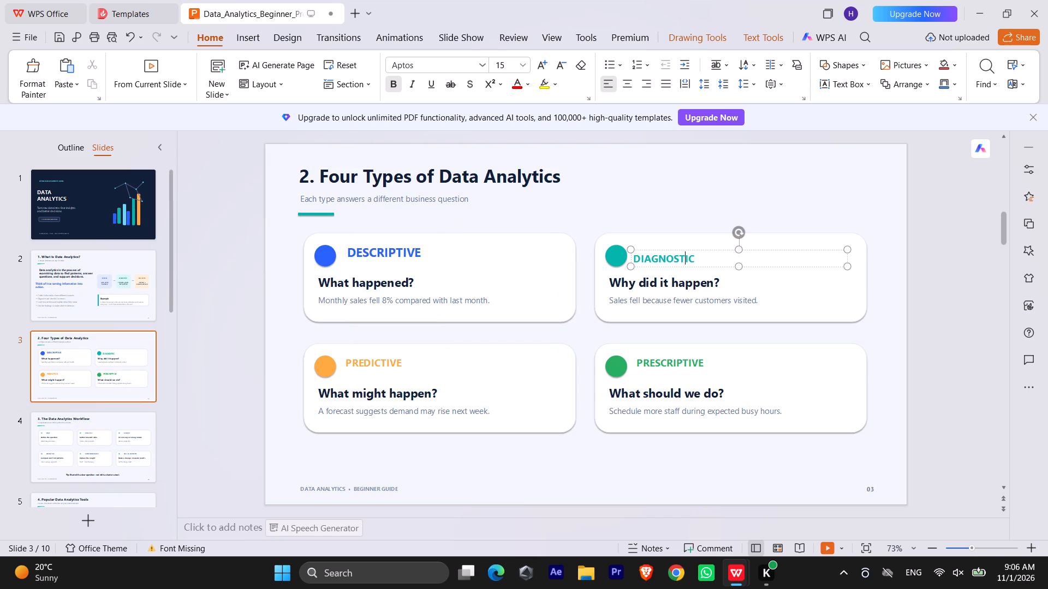
drag(706, 259, 715, 252)
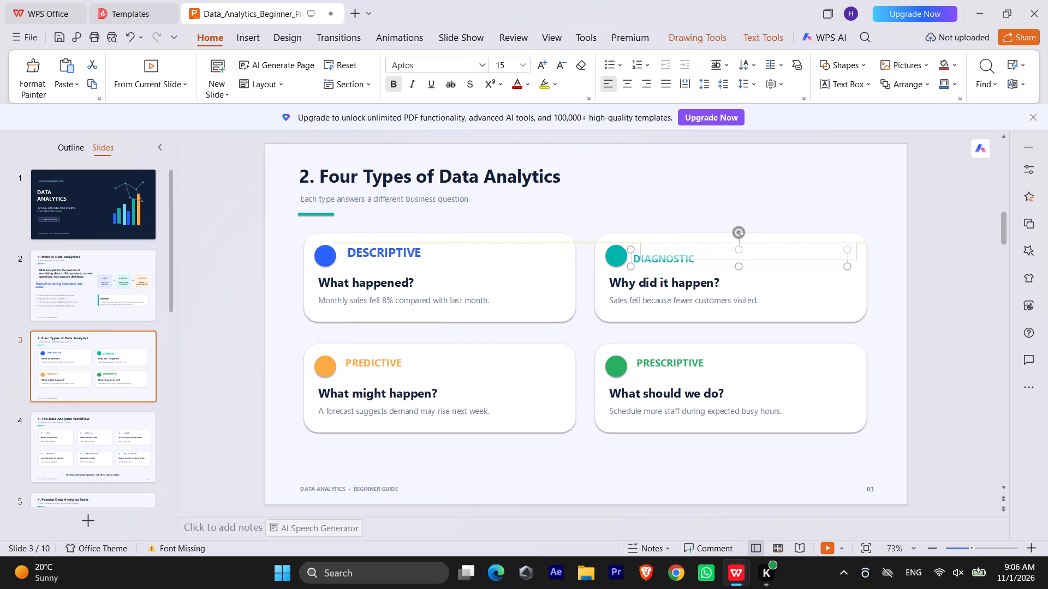
drag(715, 252, 713, 254)
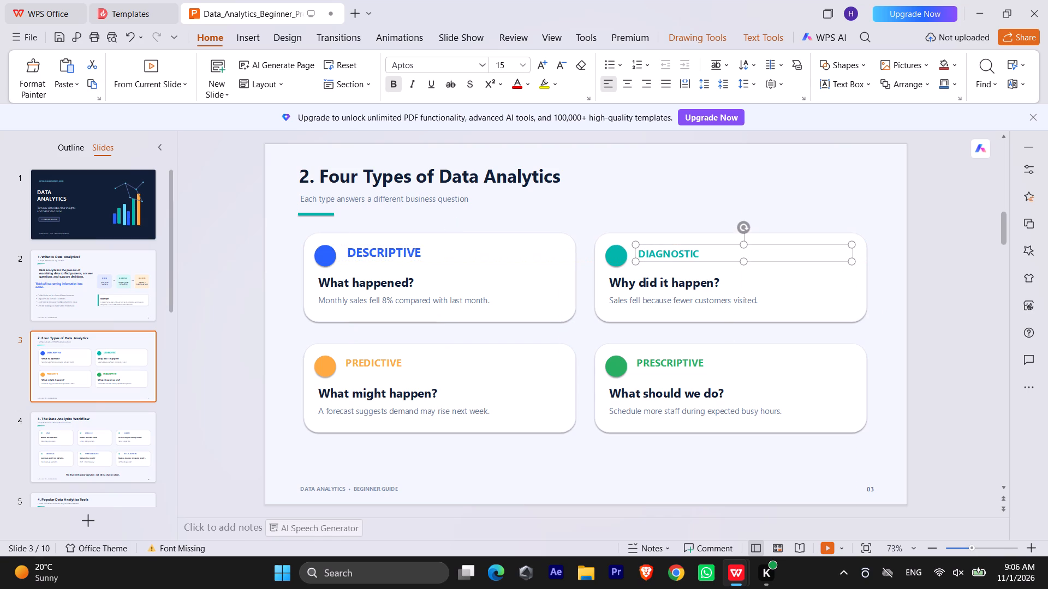
Enlarge the PREDICTIVE label text to font size 18.
click(370, 366)
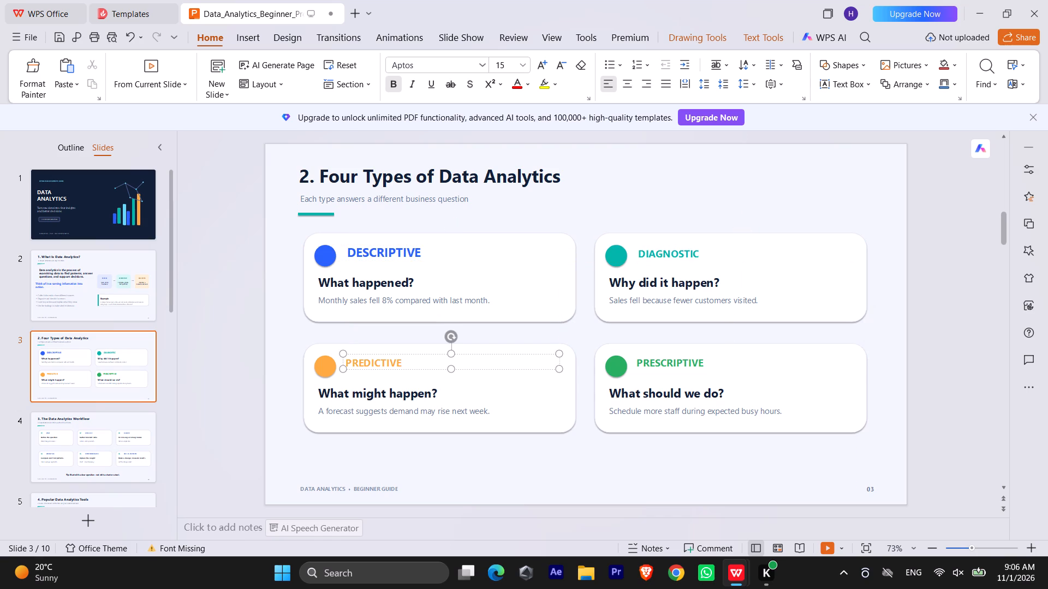
key(ctrl+a)
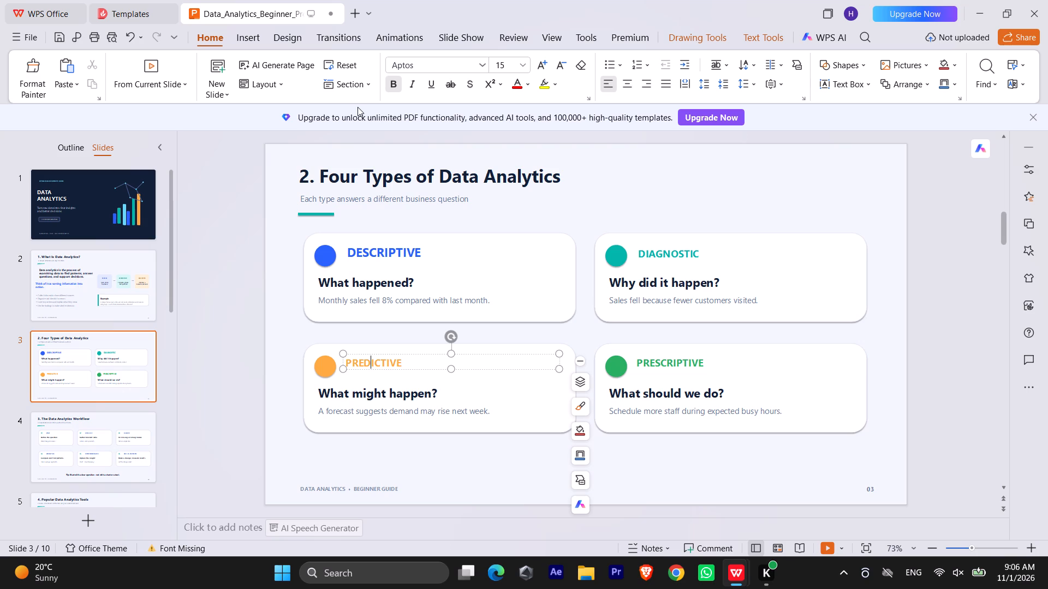
click(526, 65)
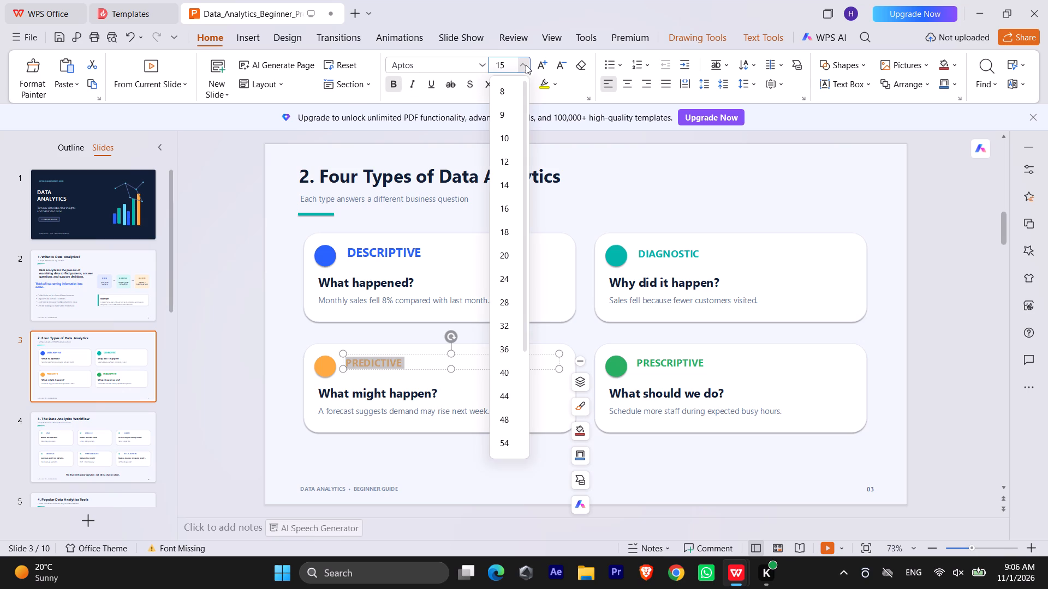
click(503, 239)
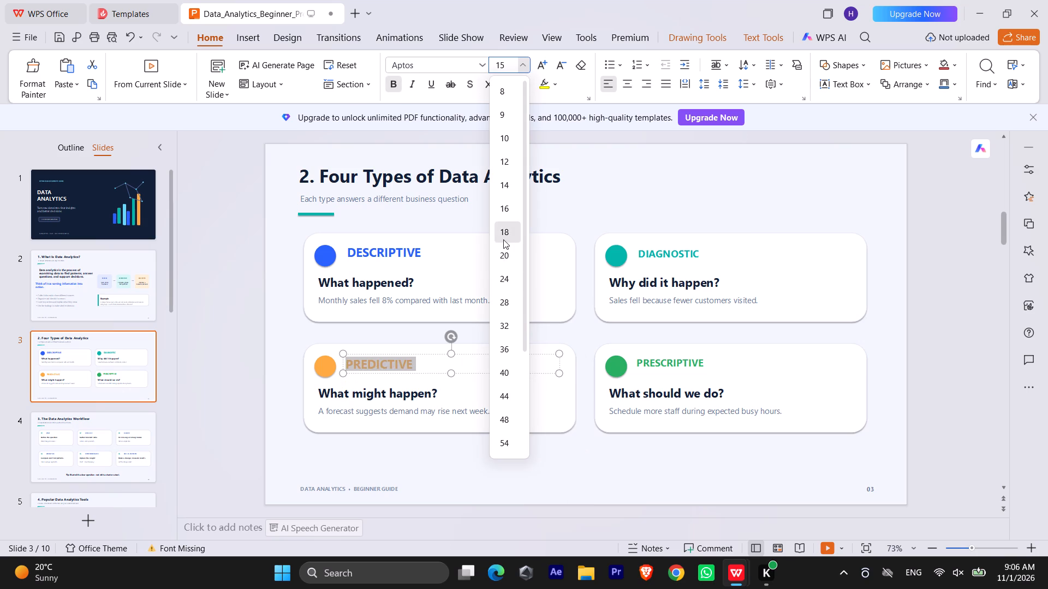
Enlarge the PRESCRIPTIVE label text to font size 18.
click(651, 355)
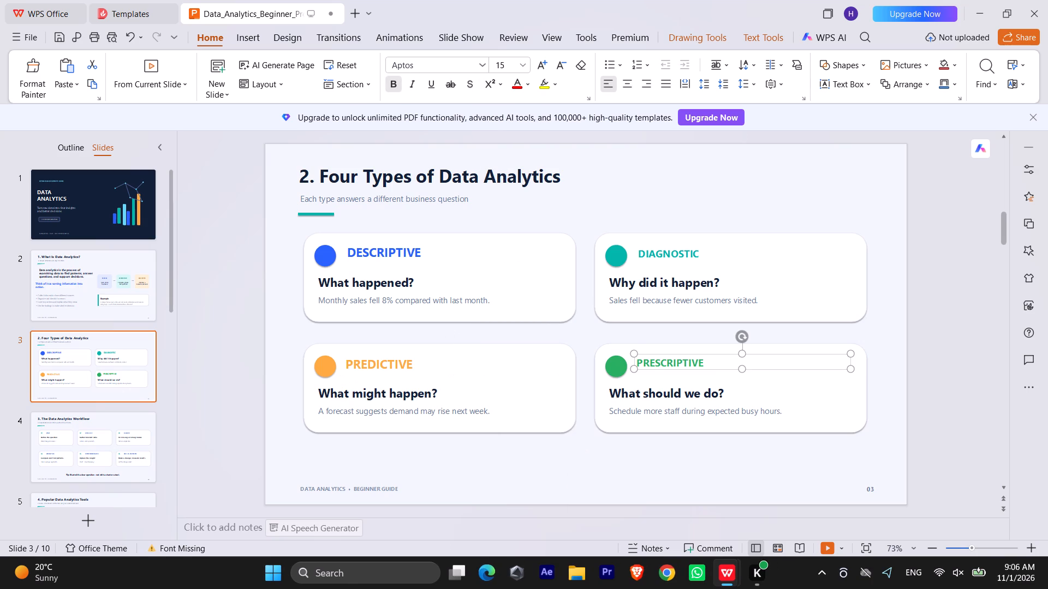
click(654, 365)
key(ctrl+a)
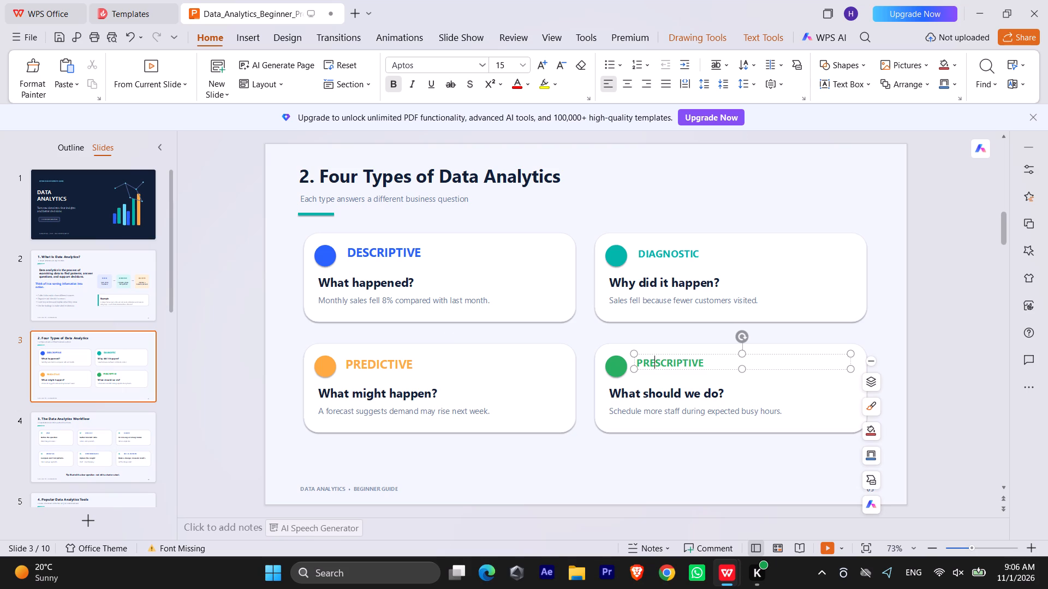
click(510, 62)
click(516, 65)
click(528, 70)
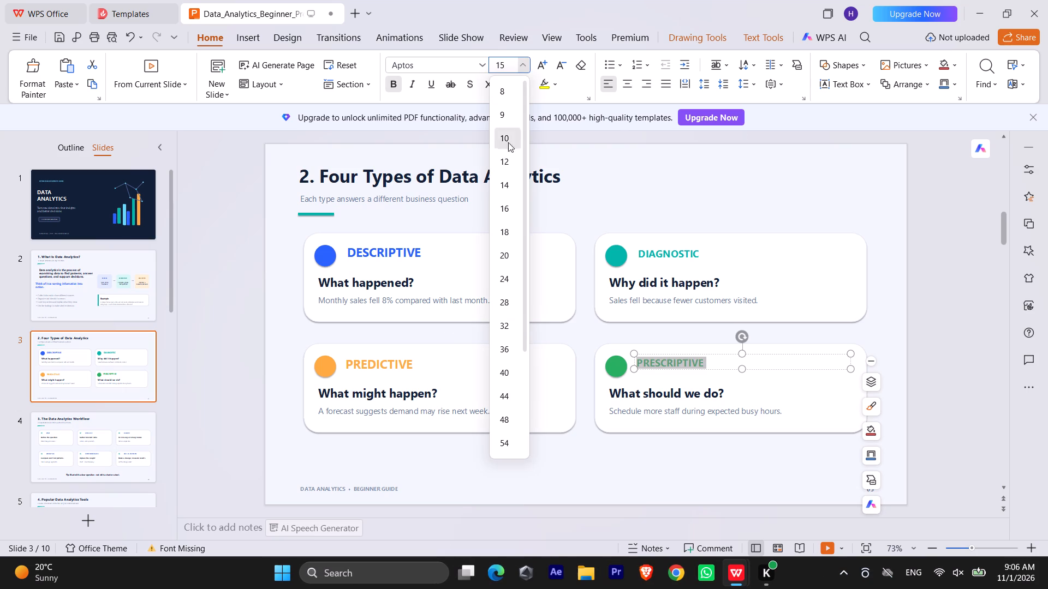
click(505, 234)
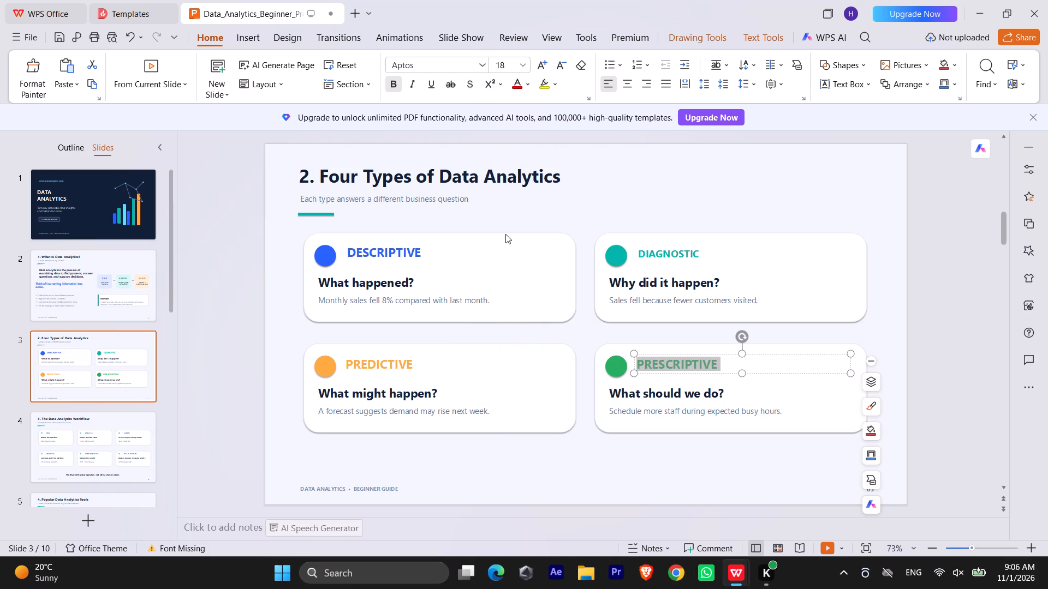
Enlarge the white card behind the DIAGNOSTIC text slightly by extending its lower-right corner outward and down.
click(633, 213)
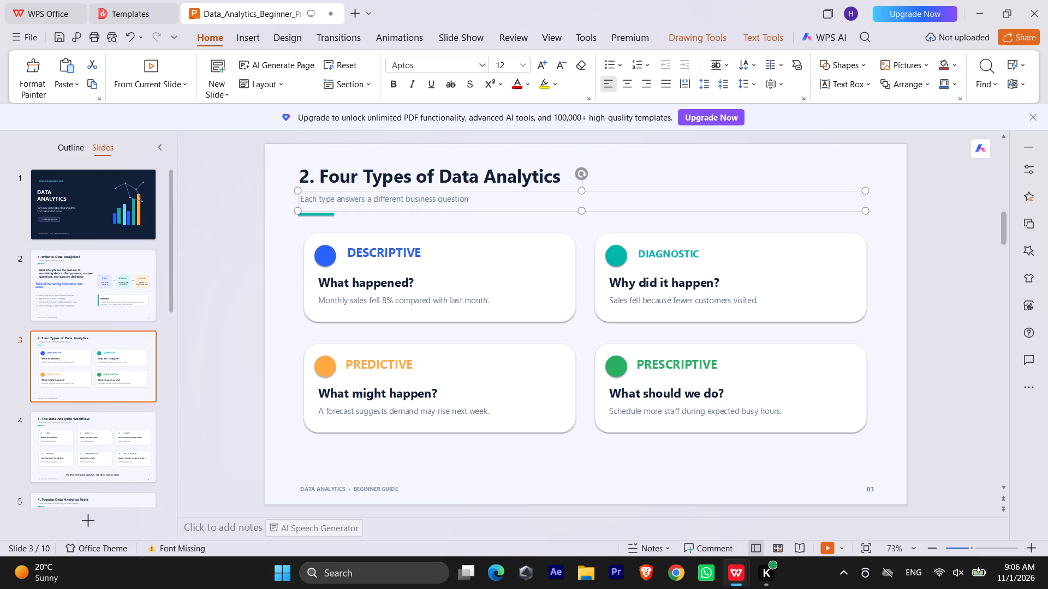
click(487, 255)
click(527, 280)
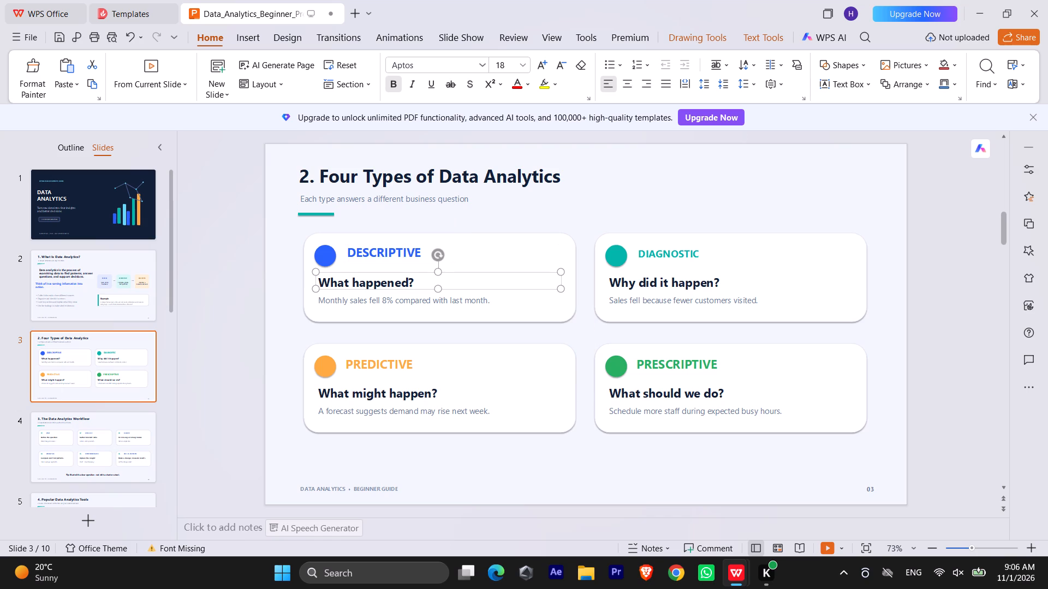
click(555, 309)
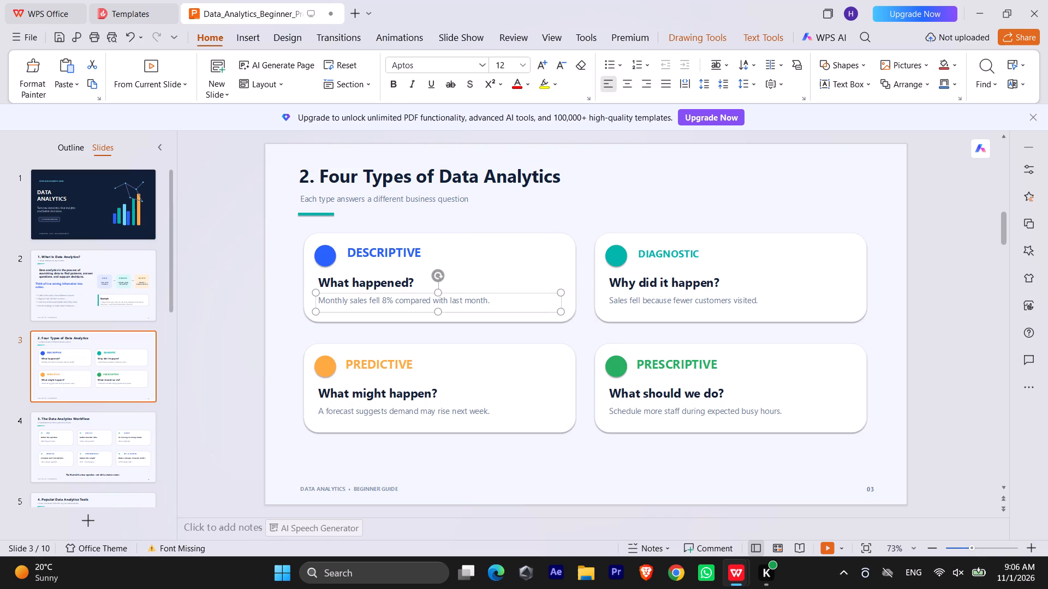
click(844, 293)
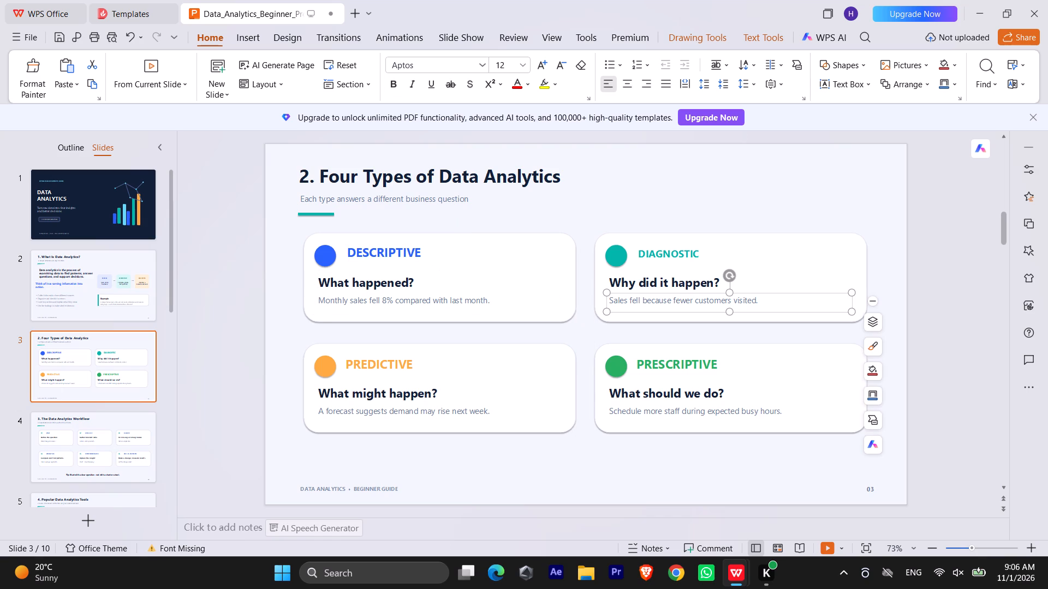
double_click(844, 293)
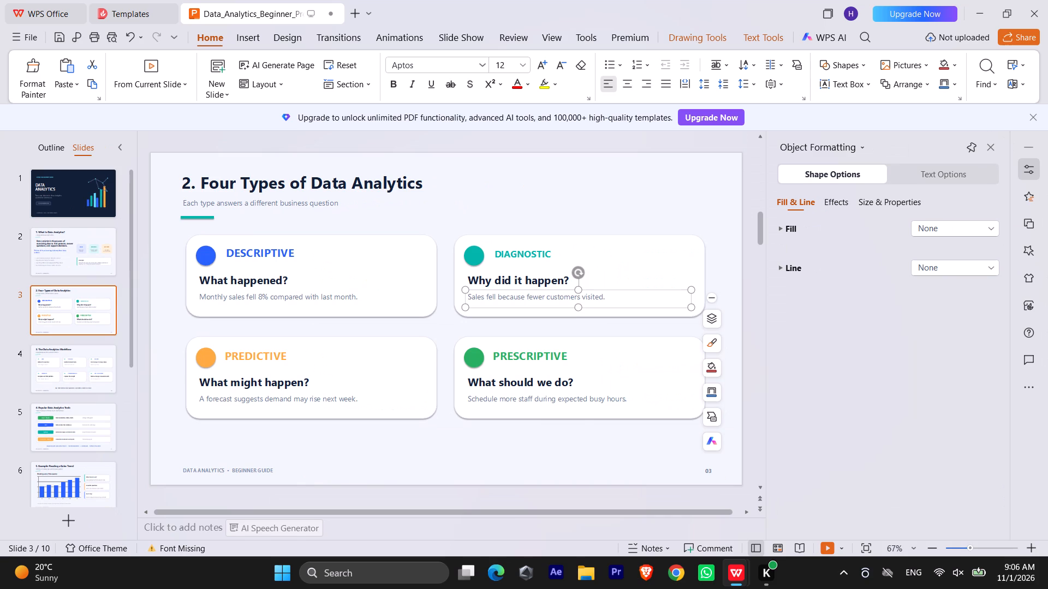
click(701, 255)
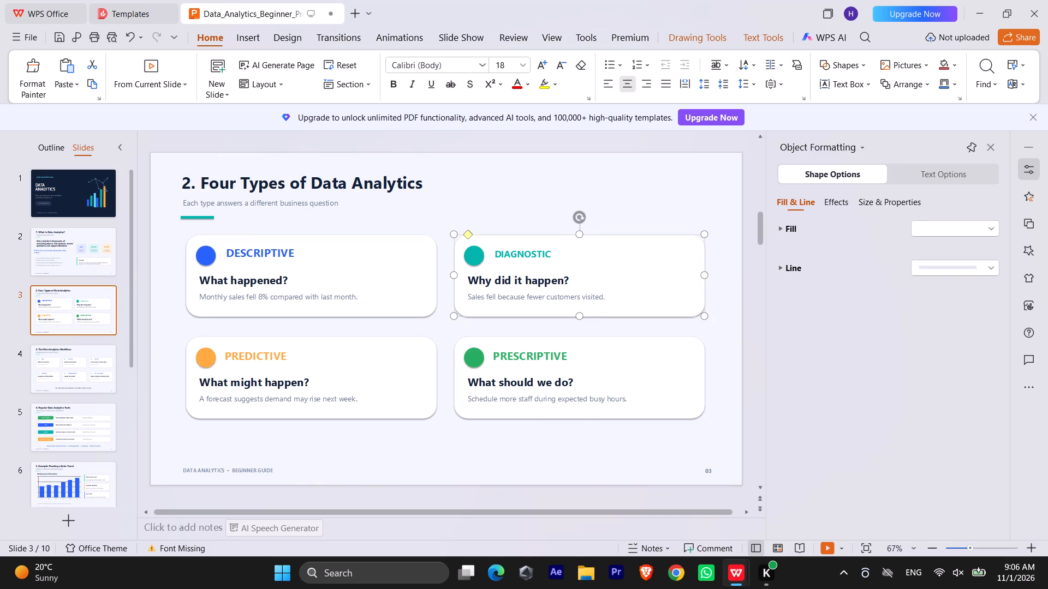
drag(706, 315, 728, 315)
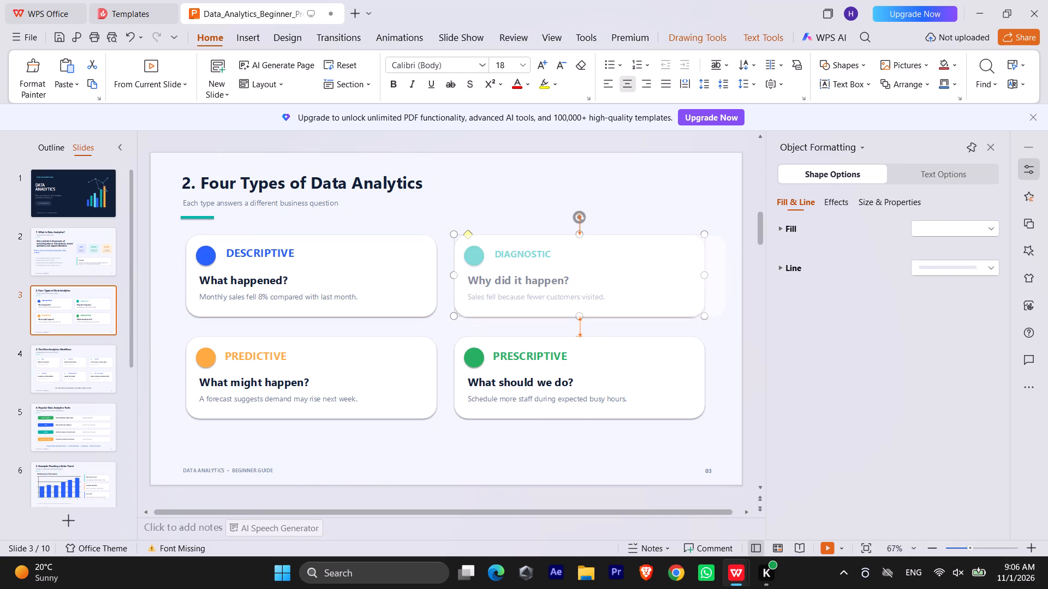
drag(728, 315, 717, 323)
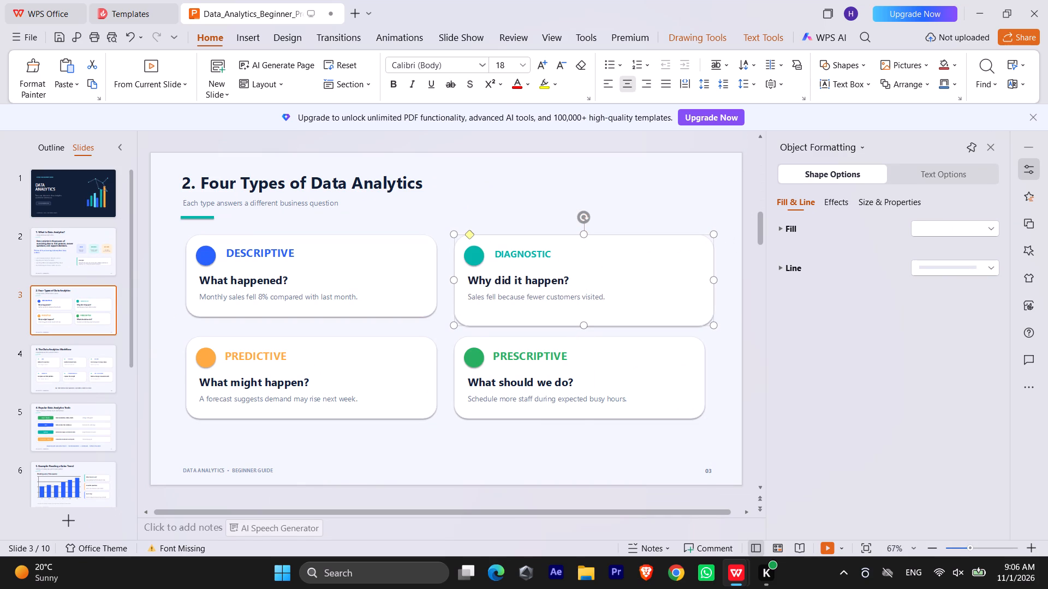
Enlarge the white card behind the DESCRIPTIVE text by extending its lower-right corner, ending just above the PREDICTIVE card.
click(654, 225)
click(421, 318)
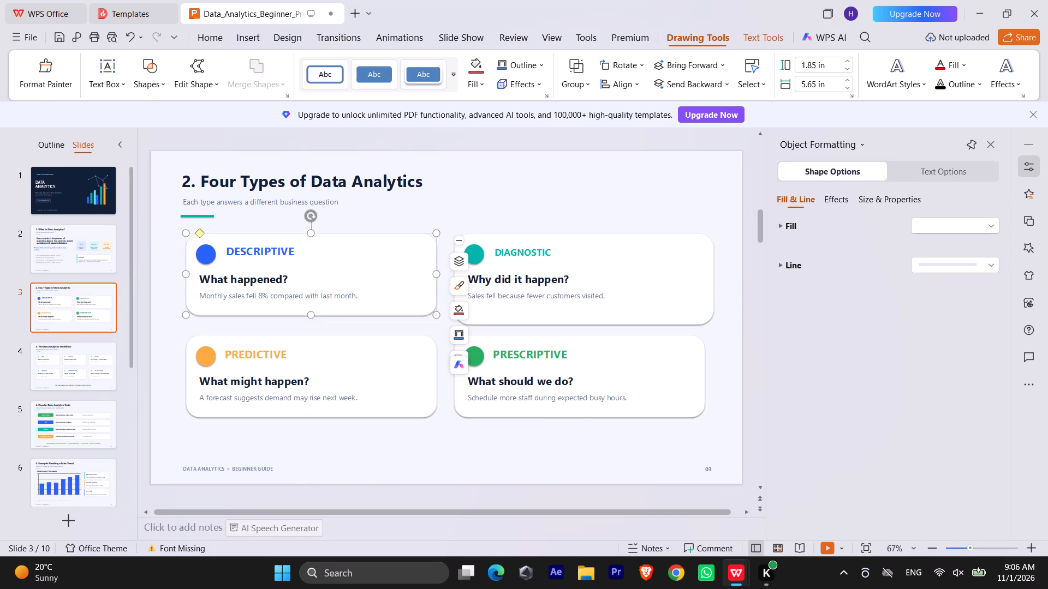
drag(437, 318, 444, 331)
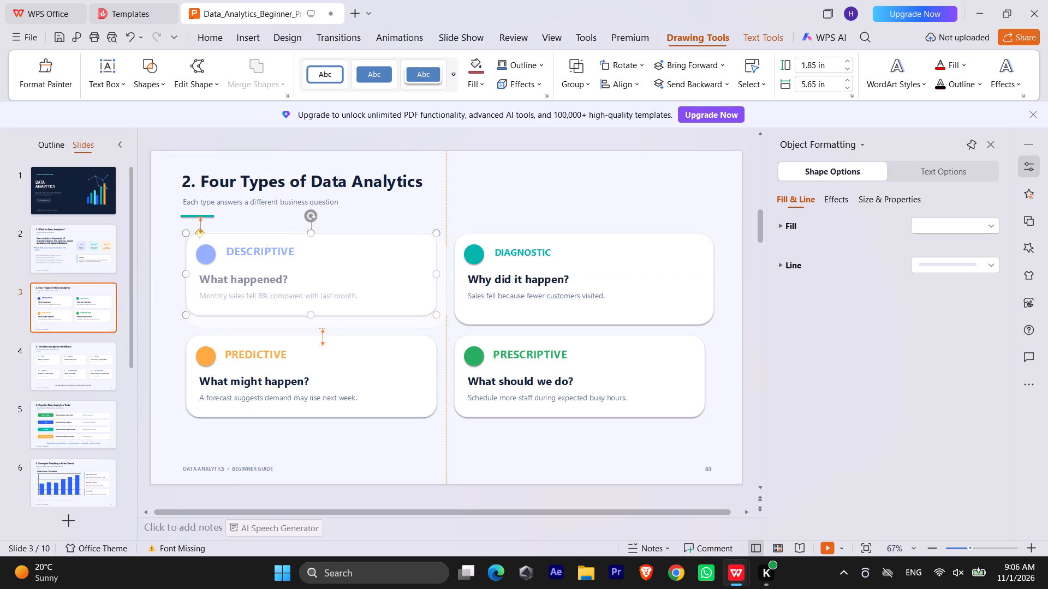
drag(444, 331, 444, 330)
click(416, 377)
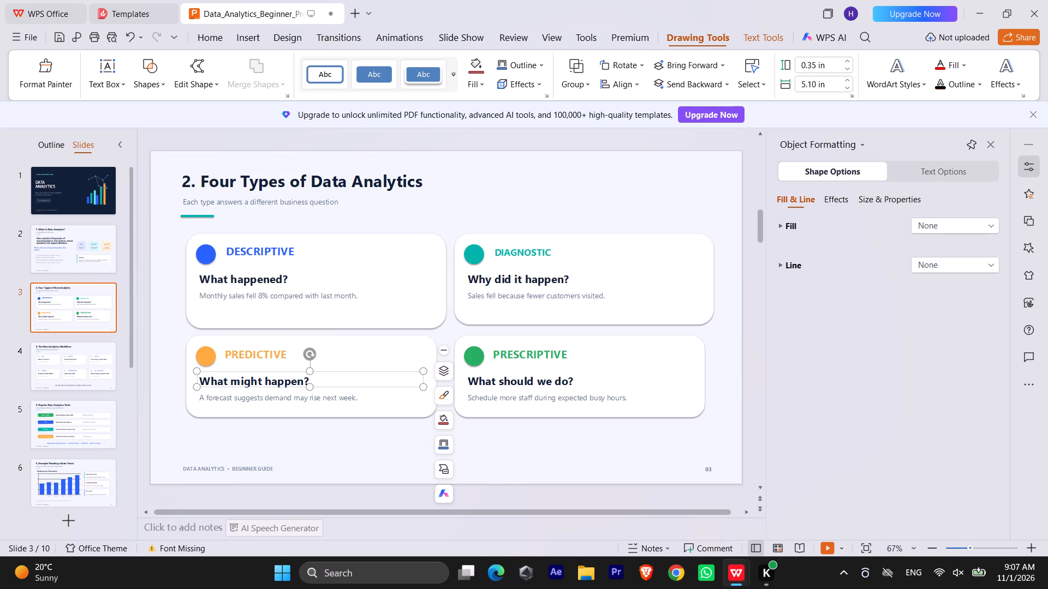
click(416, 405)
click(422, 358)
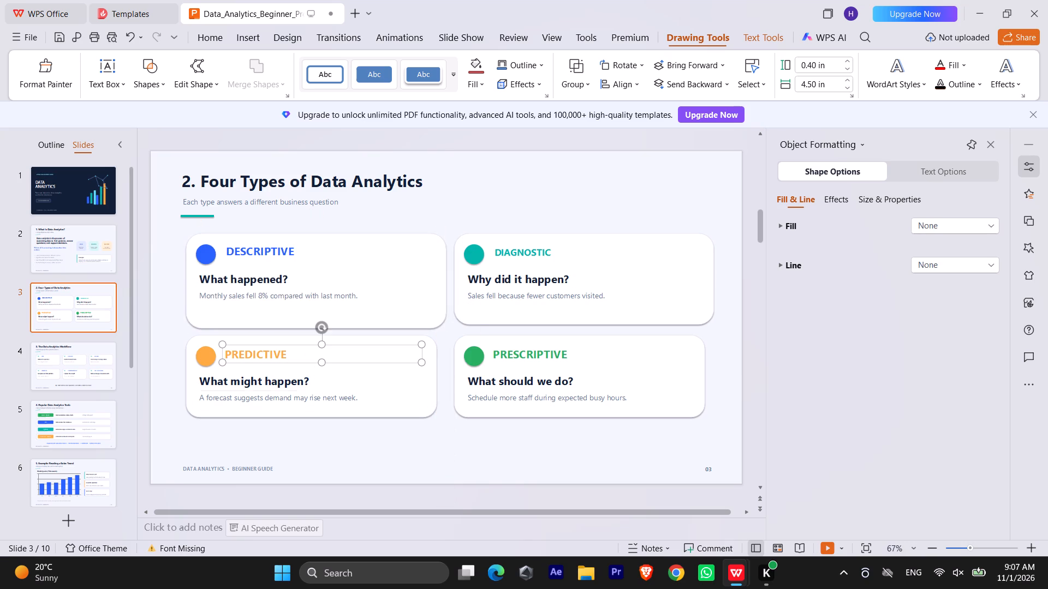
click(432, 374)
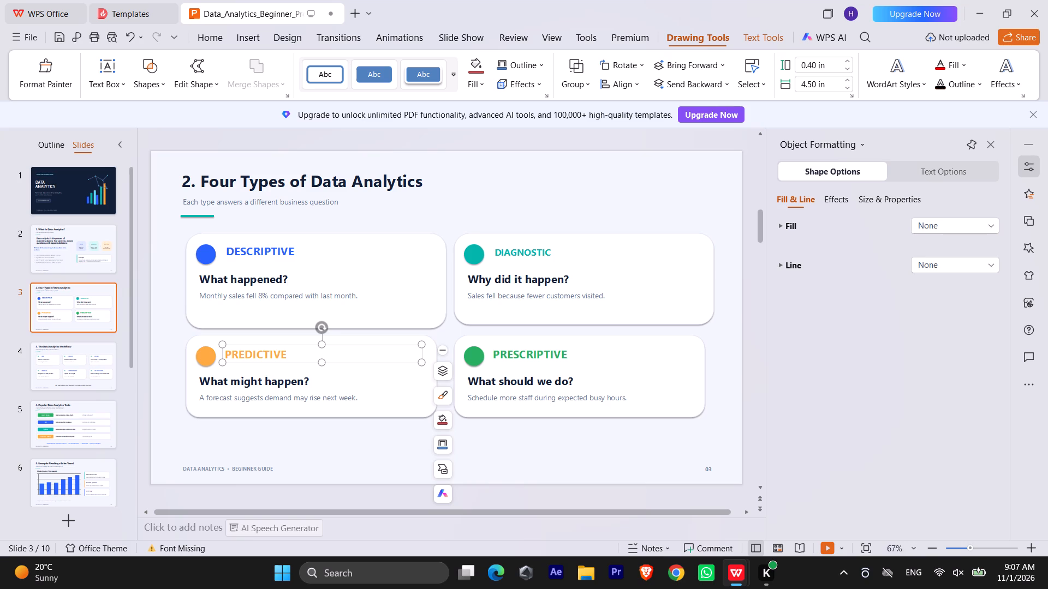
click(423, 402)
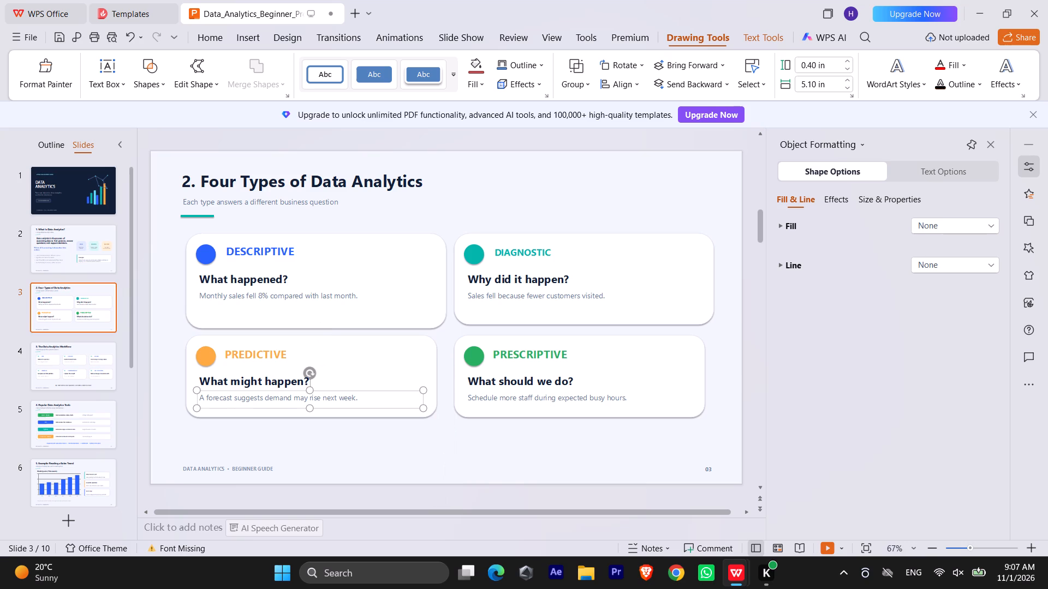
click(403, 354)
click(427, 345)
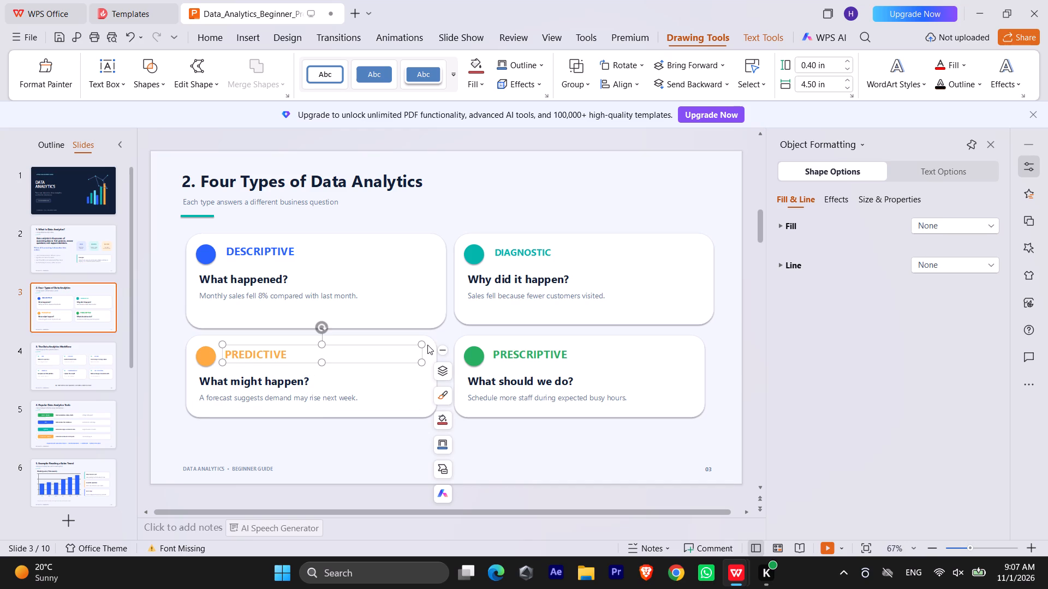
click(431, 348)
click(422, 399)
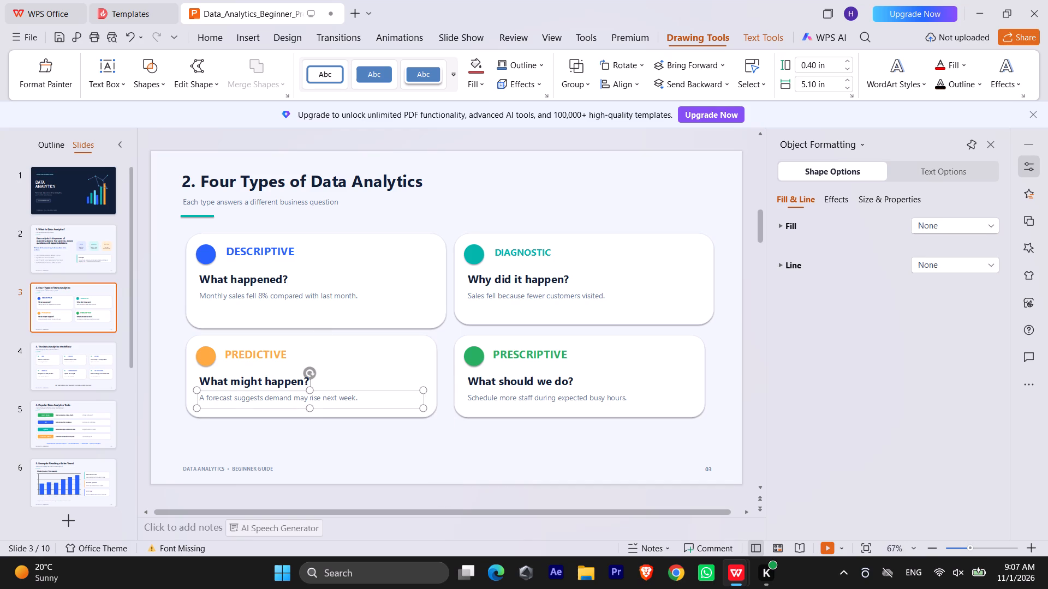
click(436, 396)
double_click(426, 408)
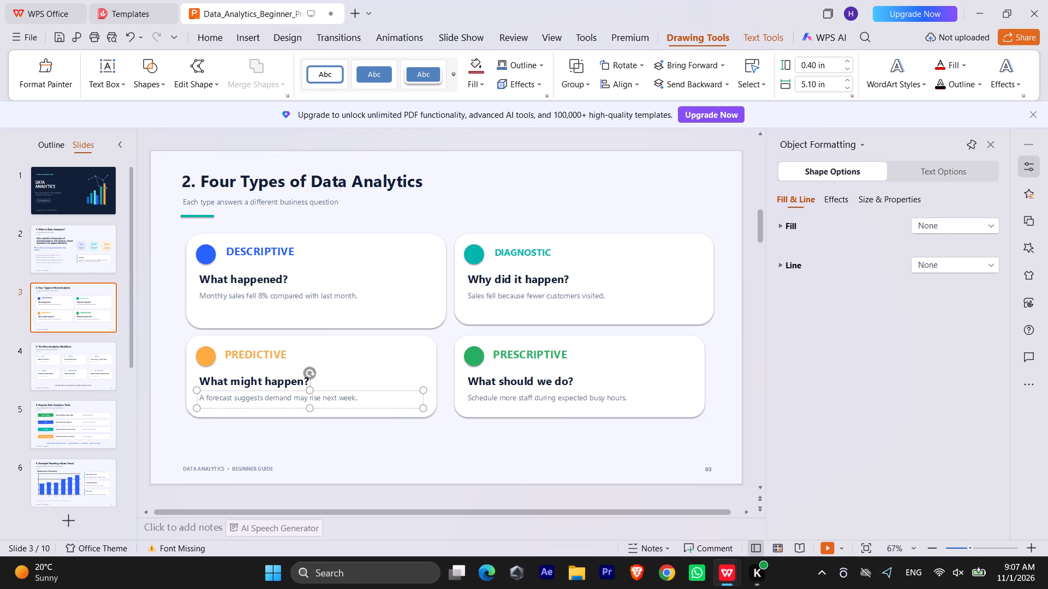
Widen the white card behind the PRESCRIPTIVE text so its right edge lines up with the DIAGNOSTIC card.
click(606, 381)
click(652, 403)
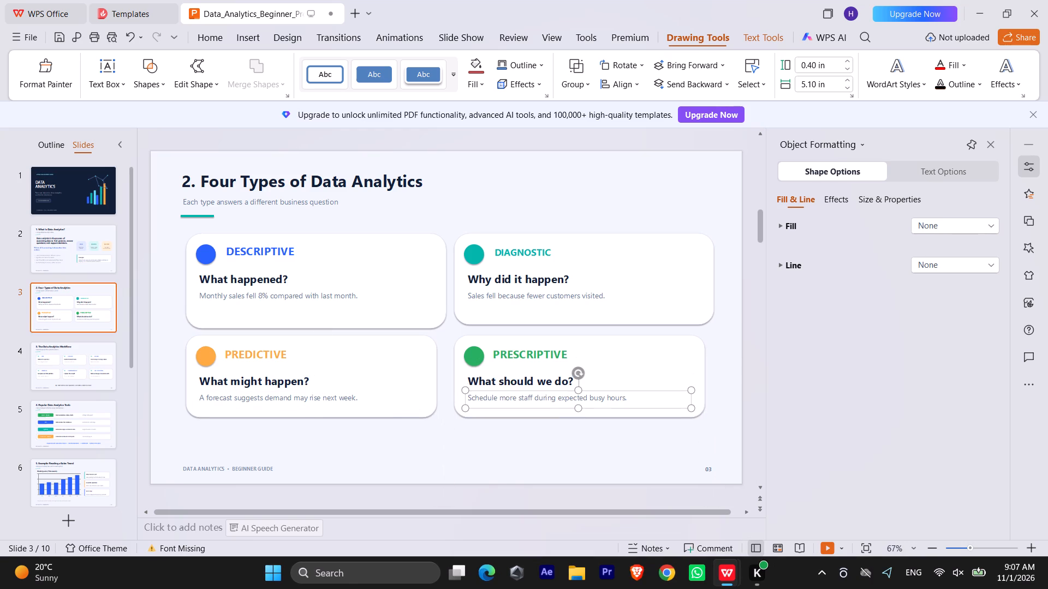
click(688, 349)
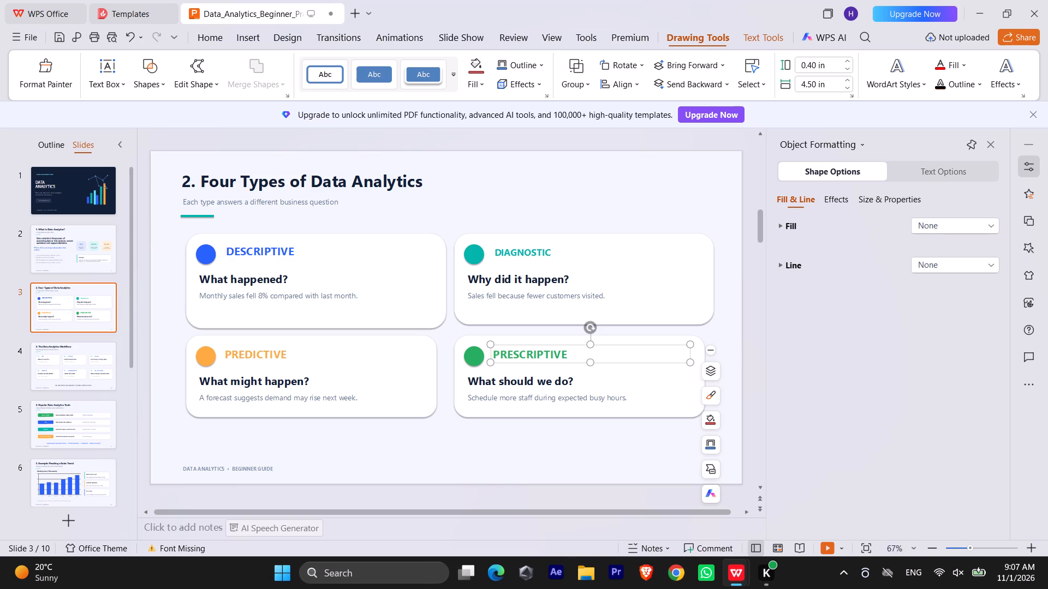
click(696, 350)
double_click(696, 350)
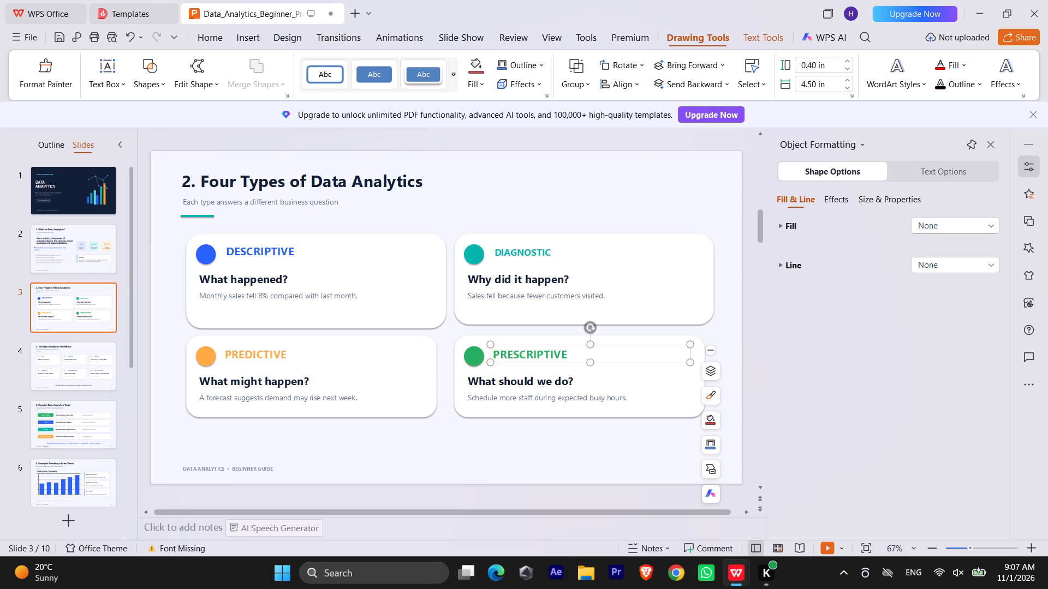
click(722, 334)
click(706, 352)
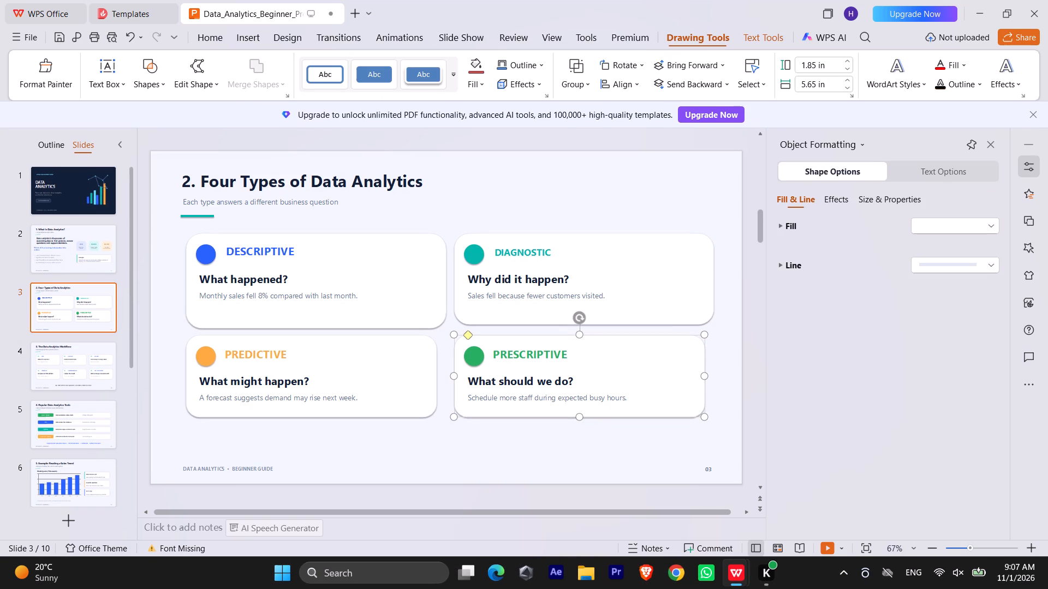
drag(705, 334, 721, 335)
Enlarge the white card behind the PREDICTIVE text to about 5.85 in wide and 2.23 in high.
click(403, 419)
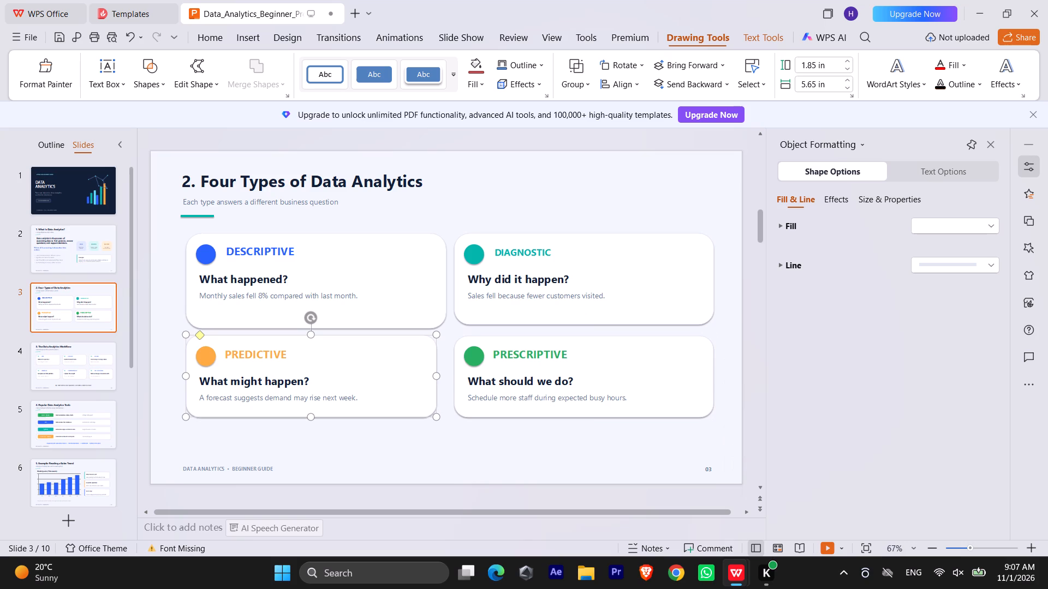
drag(437, 417, 442, 434)
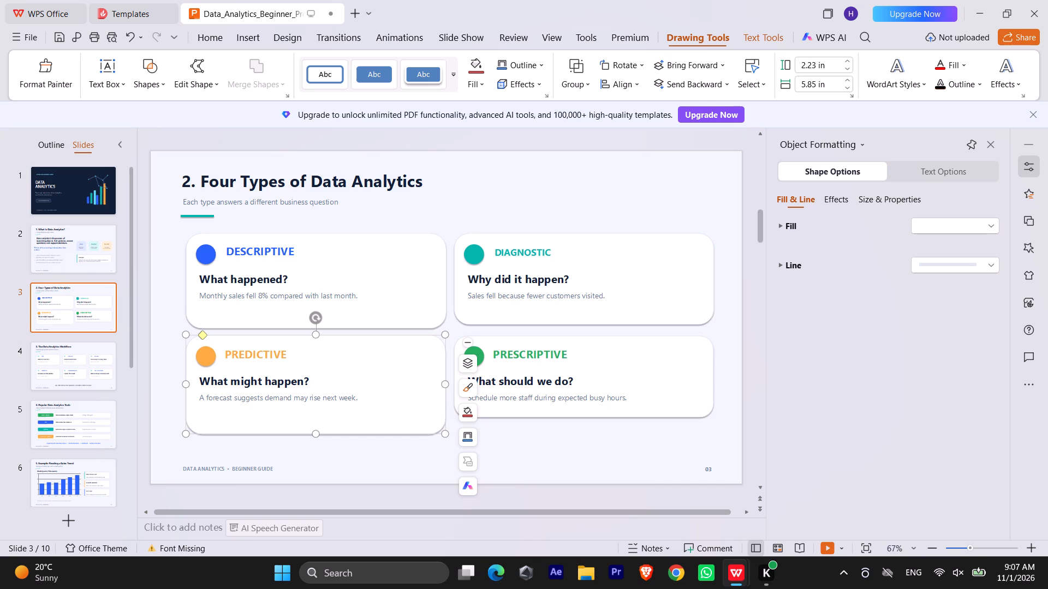
Enlarge the DIAGNOSTIC label's text box slightly by extending its lower-left corner outward and down.
click(591, 244)
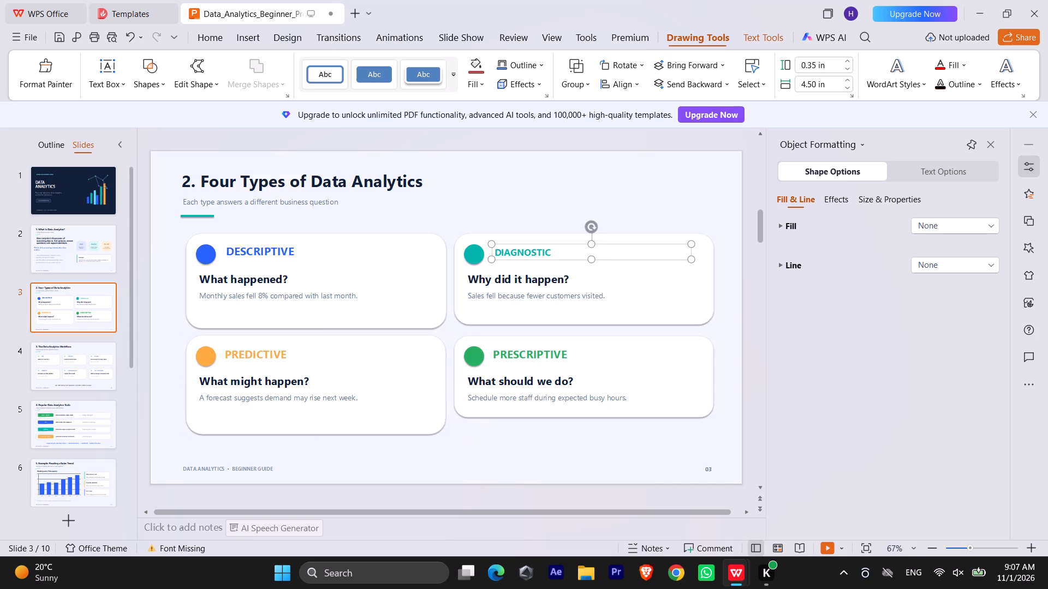
drag(493, 261, 491, 268)
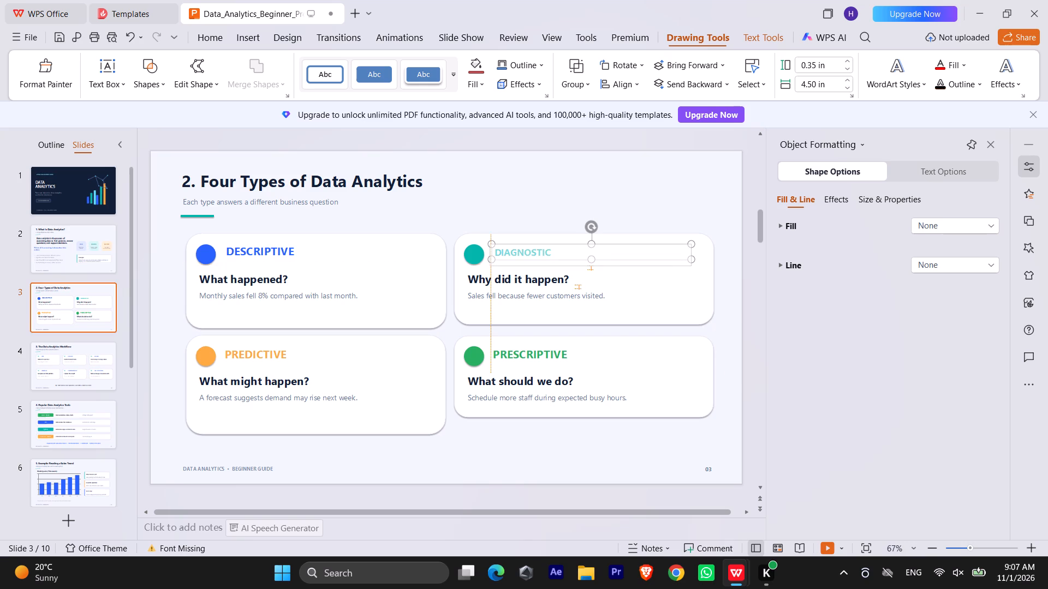
drag(491, 268, 491, 269)
Nudge the "What happened?" text box slightly up, closer to the DESCRIPTIVE label.
double_click(273, 249)
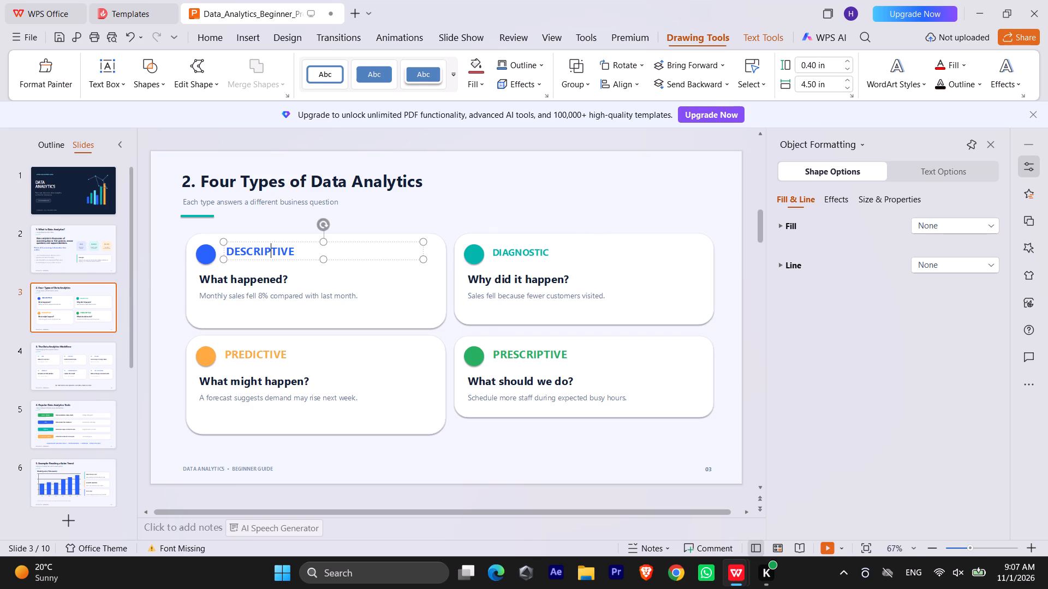
click(397, 272)
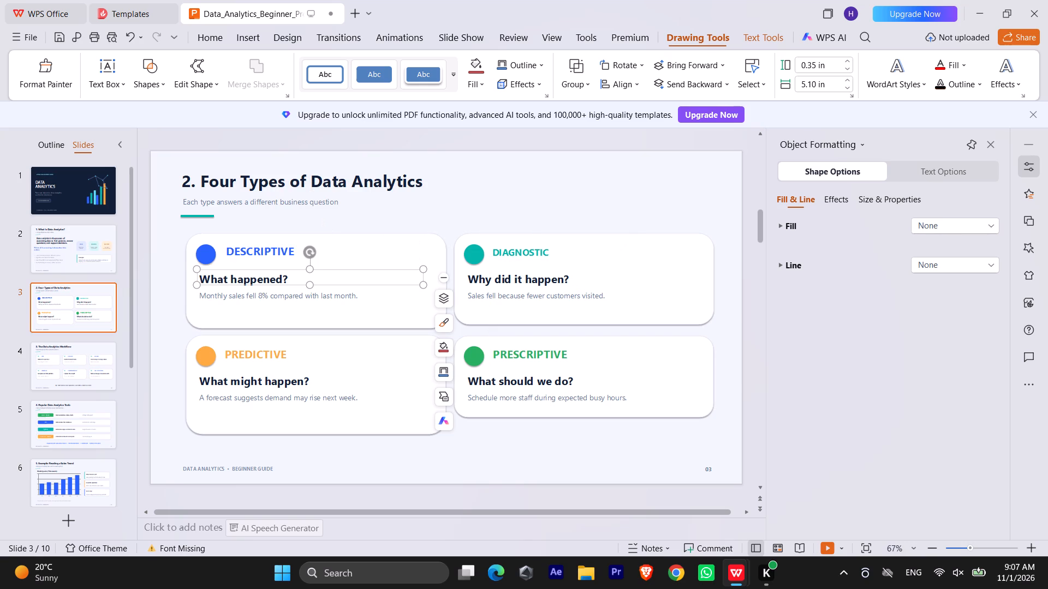
click(398, 277)
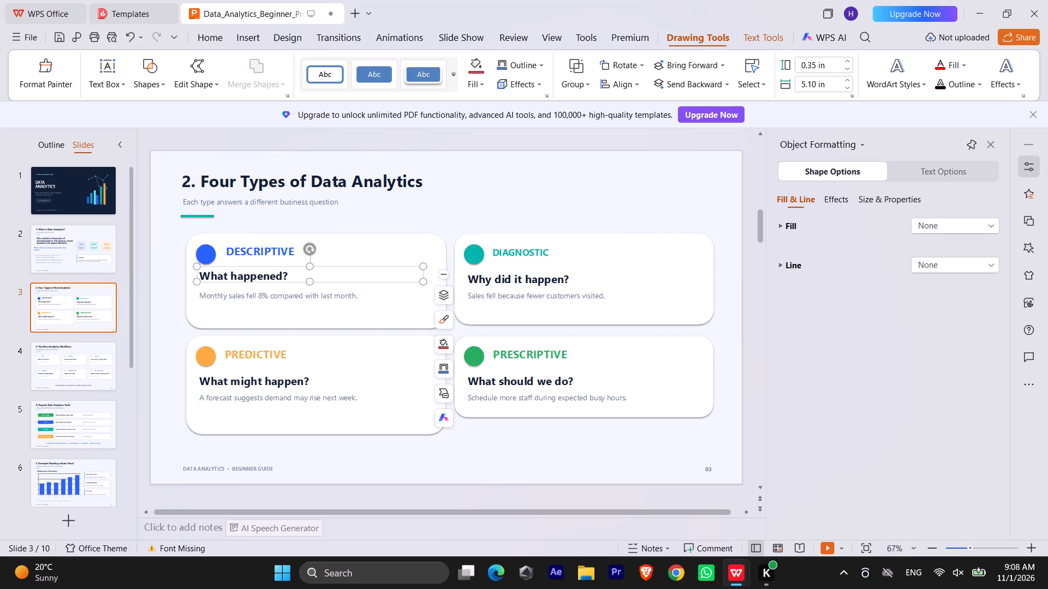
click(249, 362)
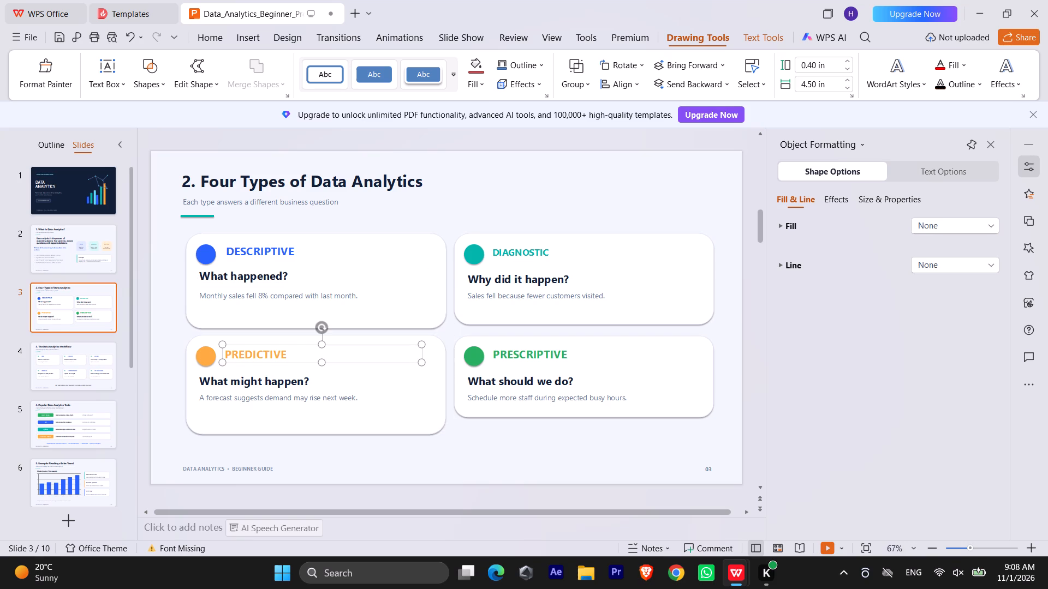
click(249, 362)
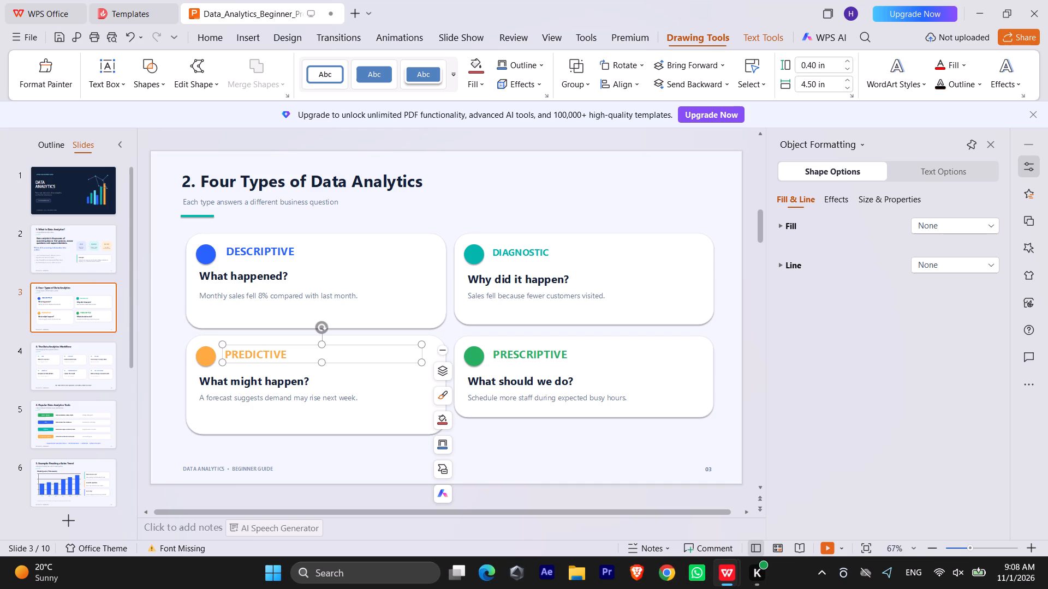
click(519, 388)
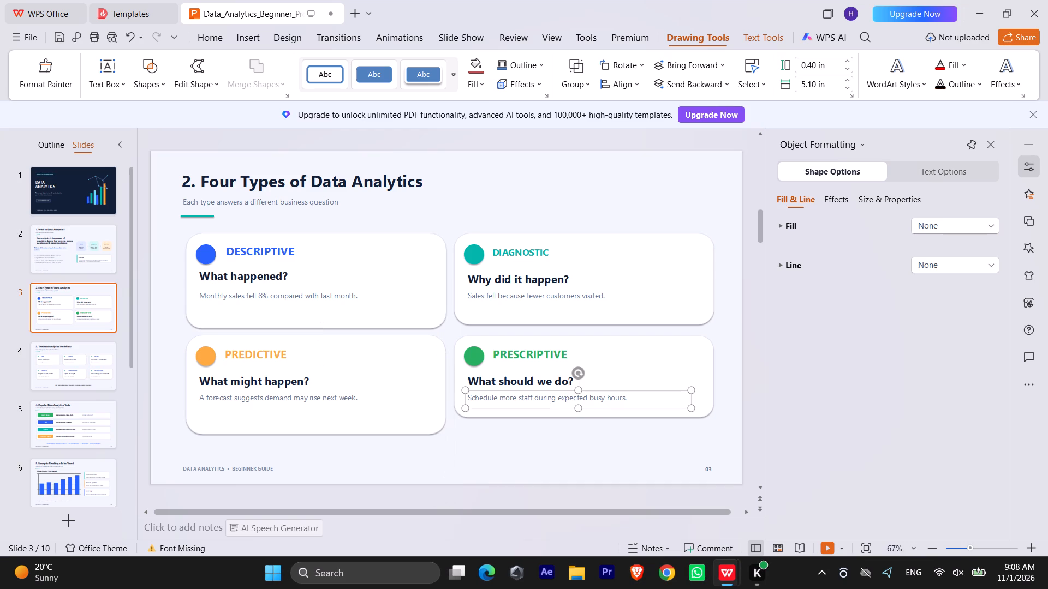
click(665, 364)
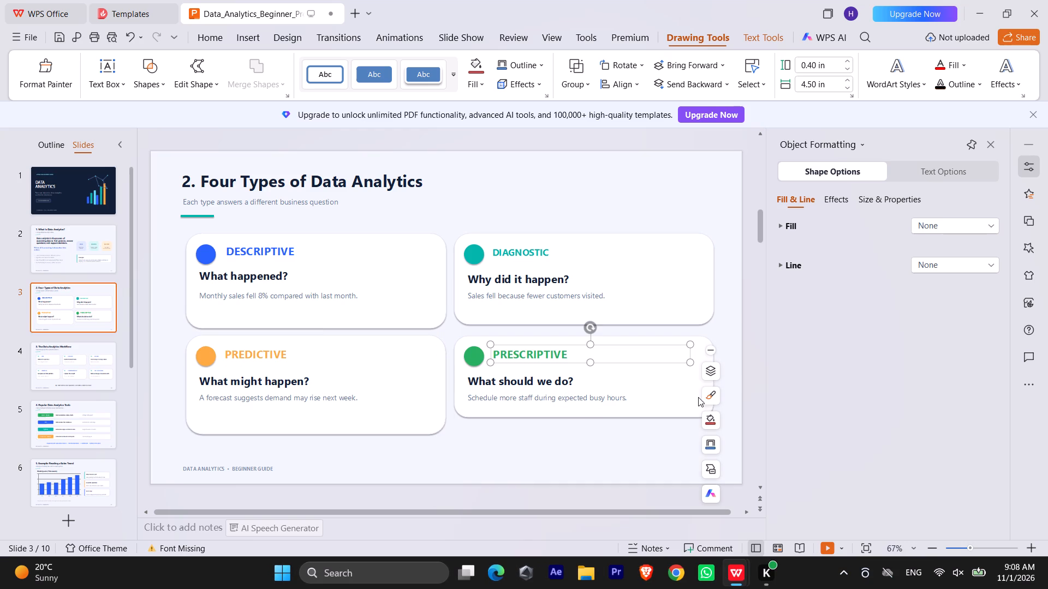
Enlarge the white card behind the PRESCRIPTIVE text to about 6.06 in wide and 2.18 in high.
click(696, 406)
click(674, 409)
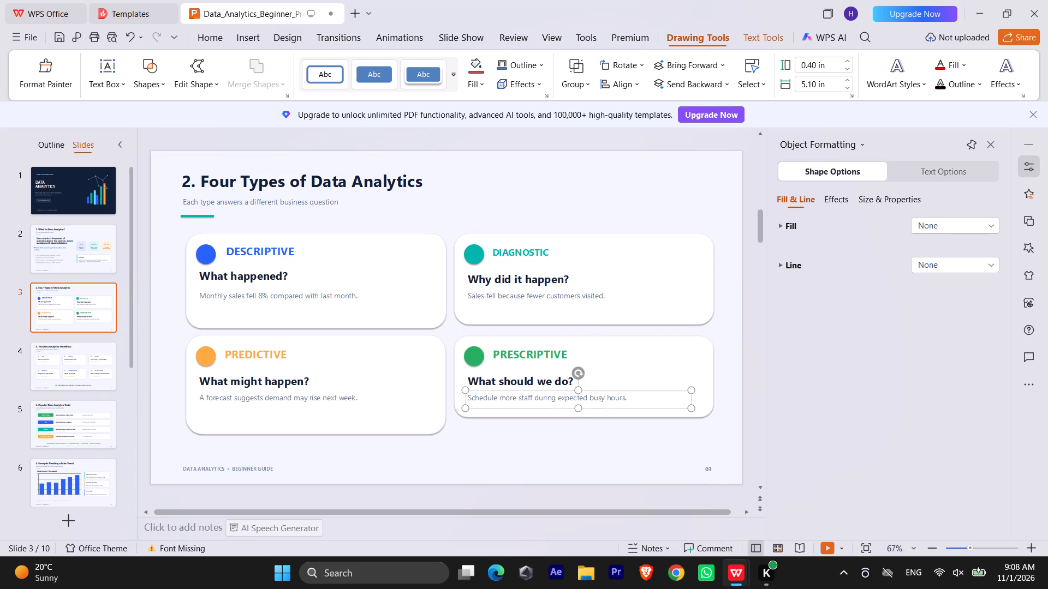
click(679, 418)
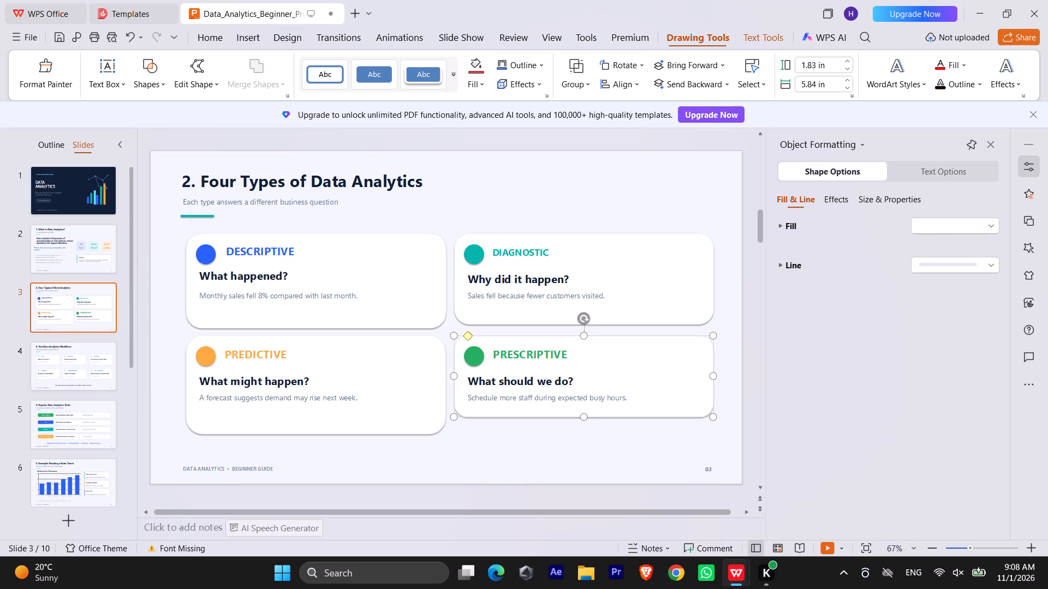
drag(713, 414, 722, 429)
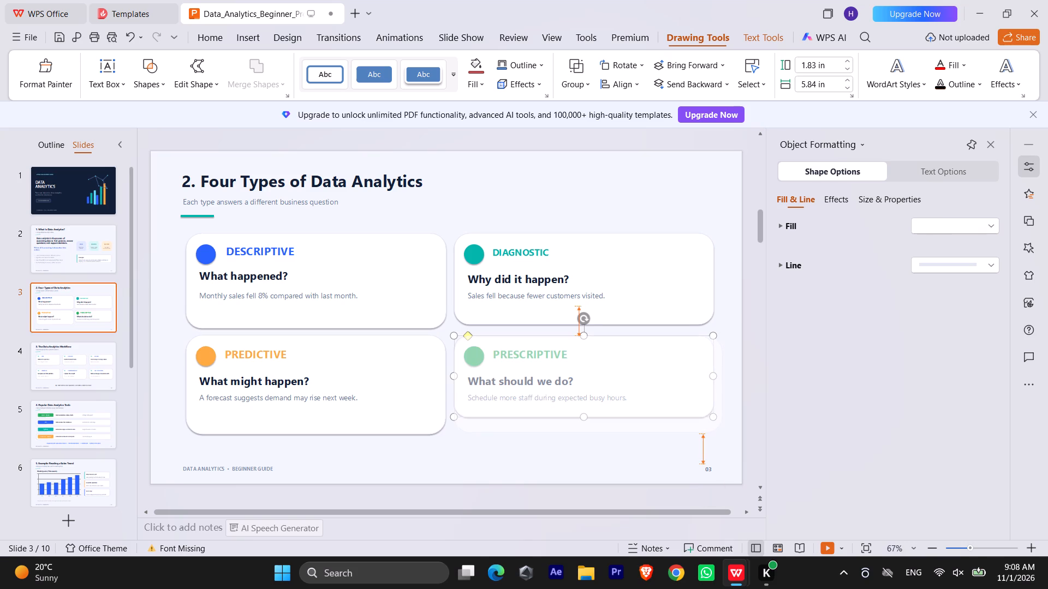
drag(722, 429, 723, 429)
Apply the solid blue preset shape style without outline to the DESCRIPTIVE card, trying the outlined, shadowed blue variant along the way.
click(408, 280)
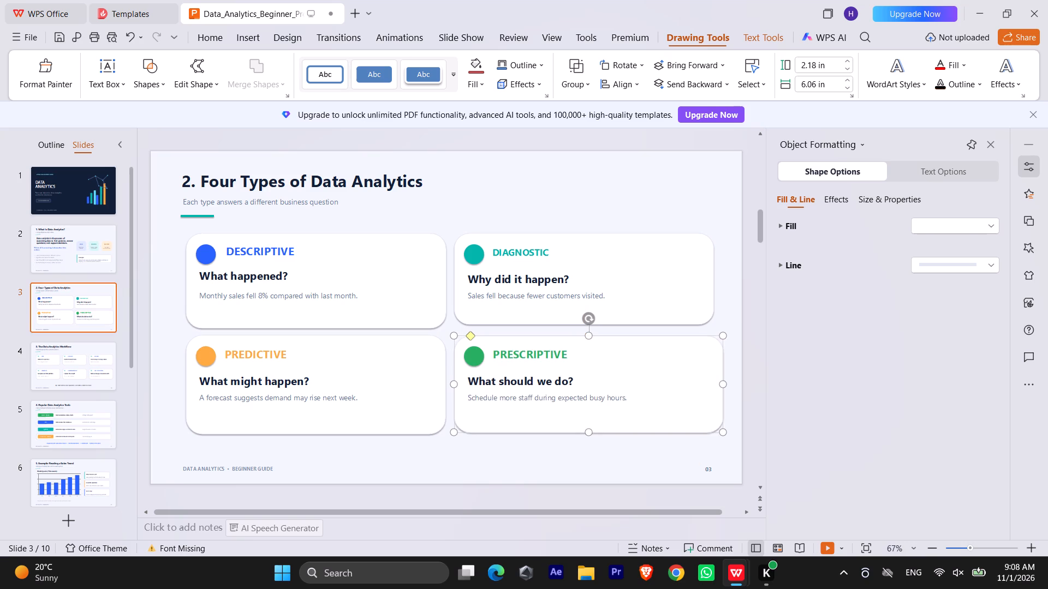
click(411, 244)
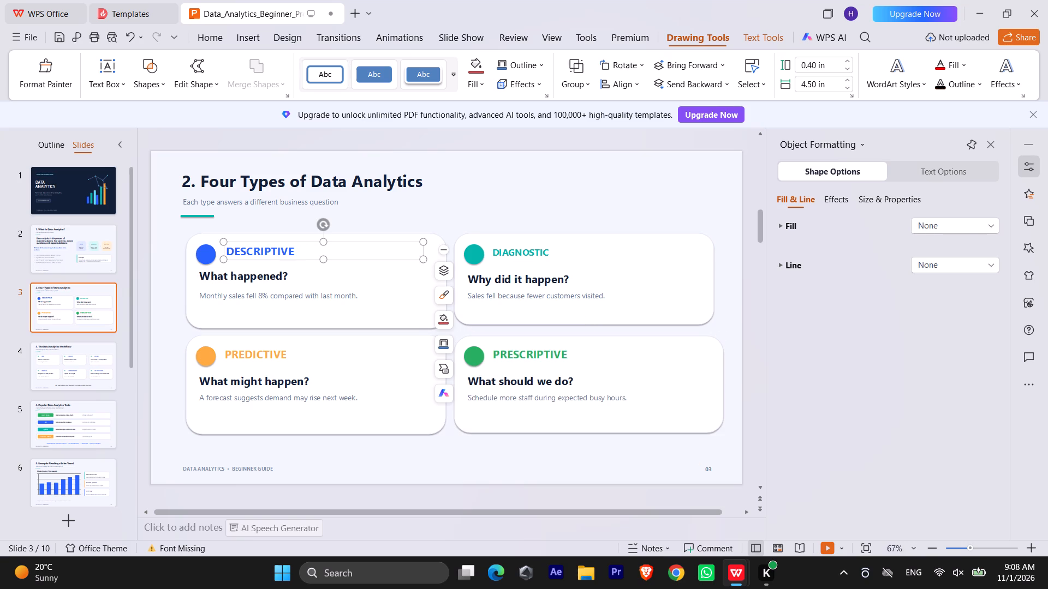
click(434, 248)
click(431, 245)
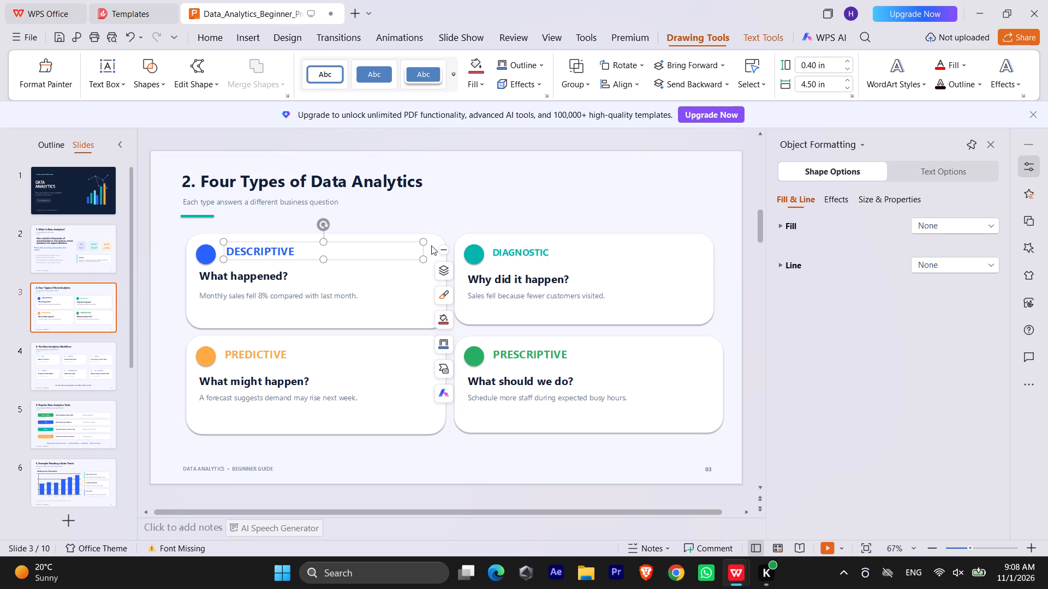
double_click(431, 245)
drag(431, 245, 420, 320)
click(420, 320)
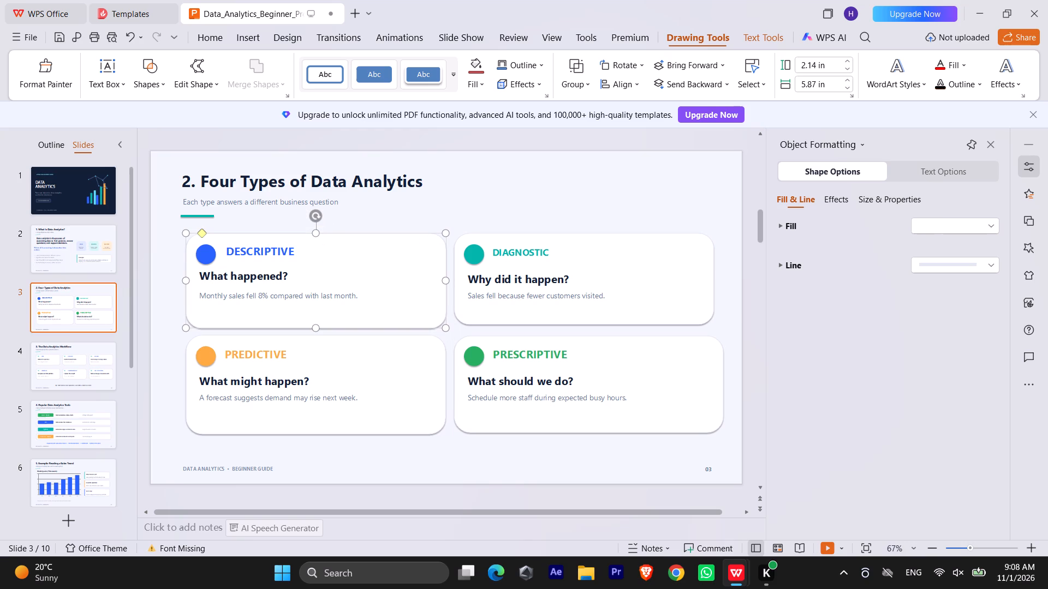
click(366, 77)
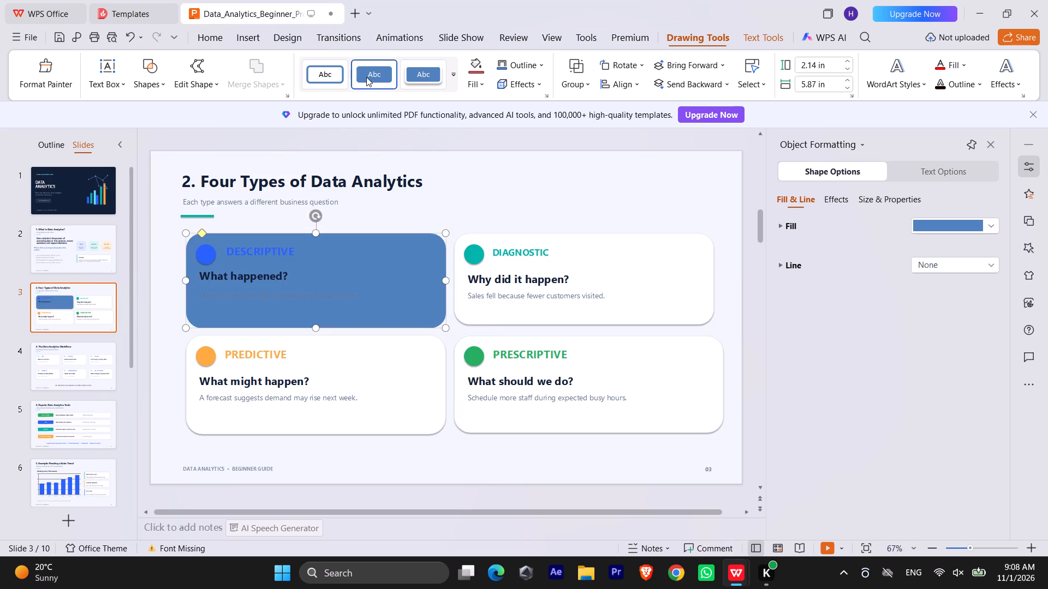
click(408, 79)
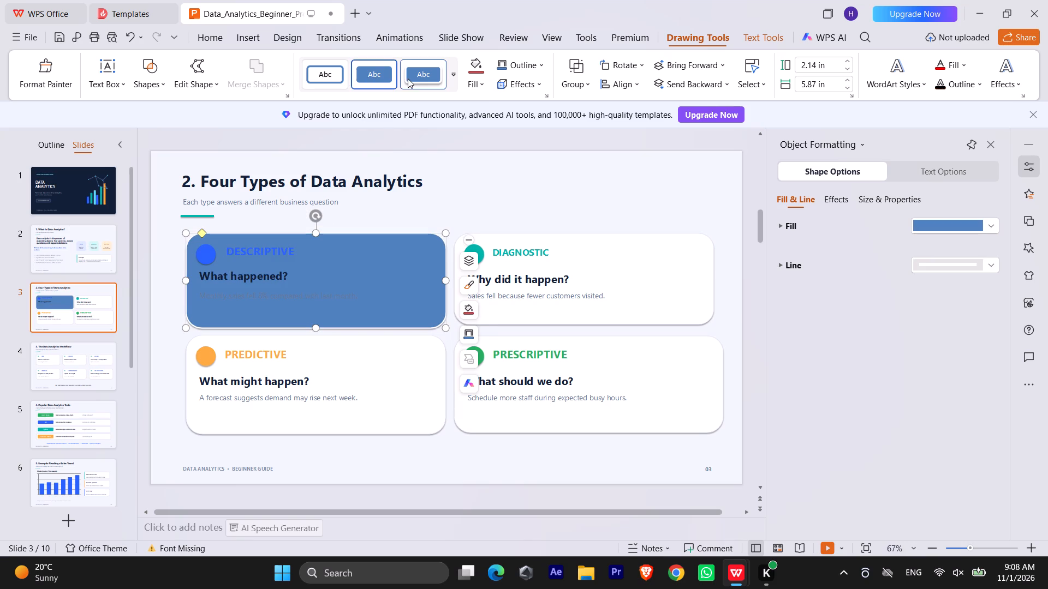
click(408, 79)
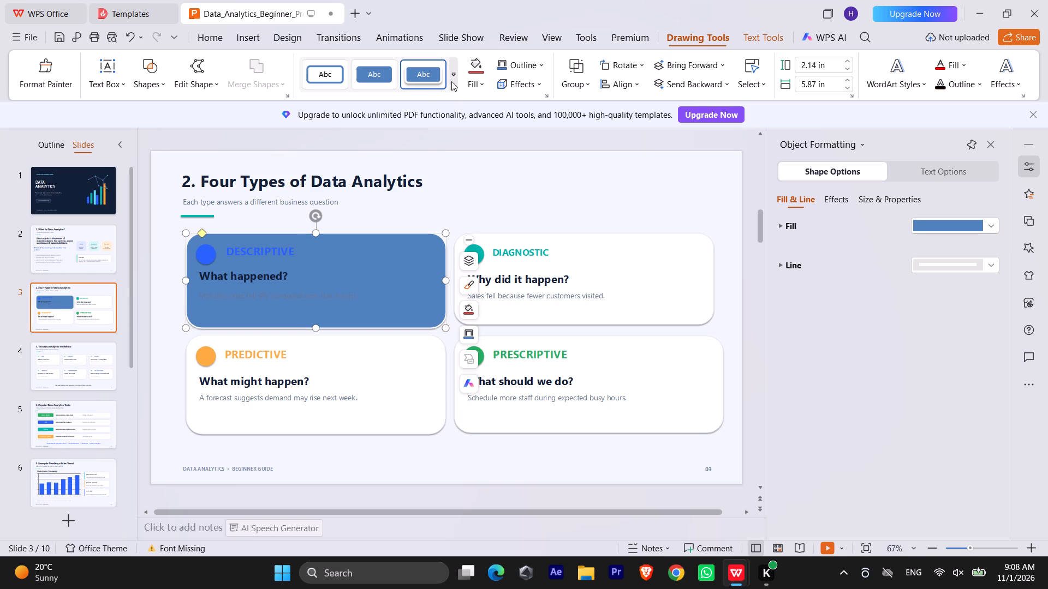
click(379, 78)
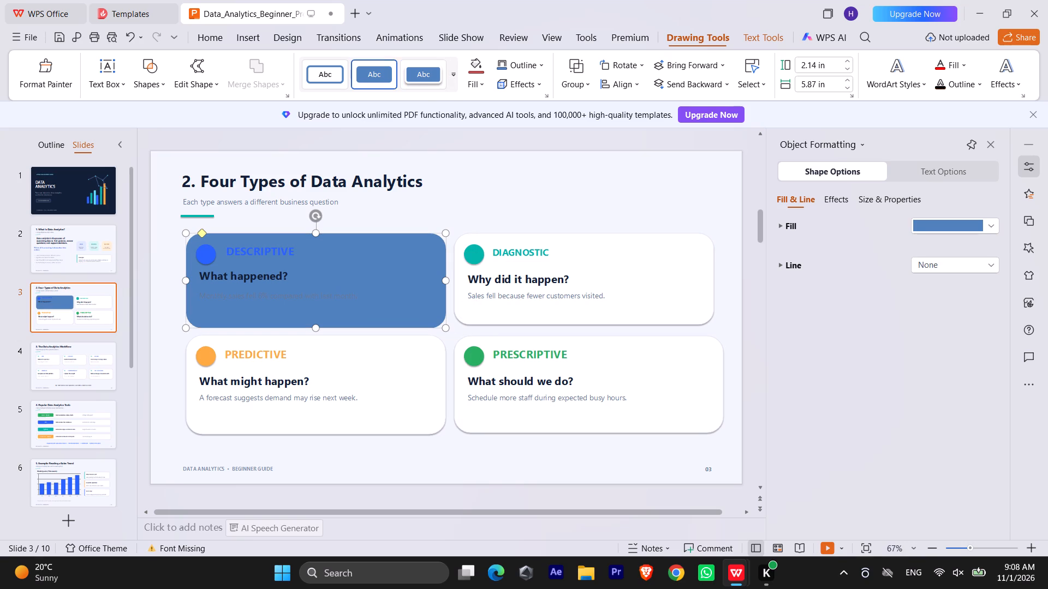
Apply the same solid blue preset shape style to the DIAGNOSTIC, PREDICTIVE and PRESCRIPTIVE cards.
click(702, 311)
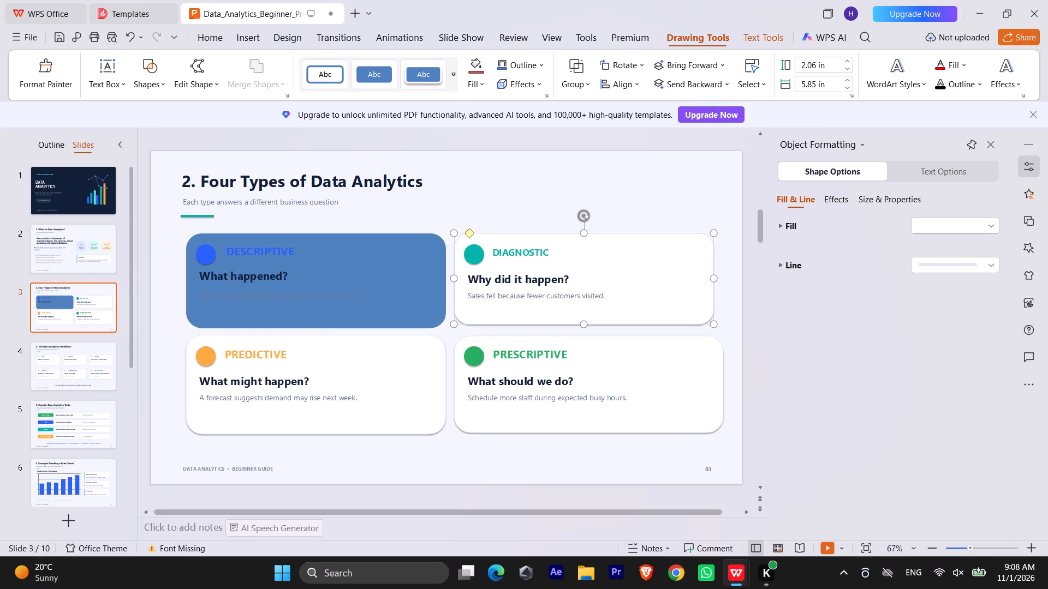
click(384, 80)
click(404, 428)
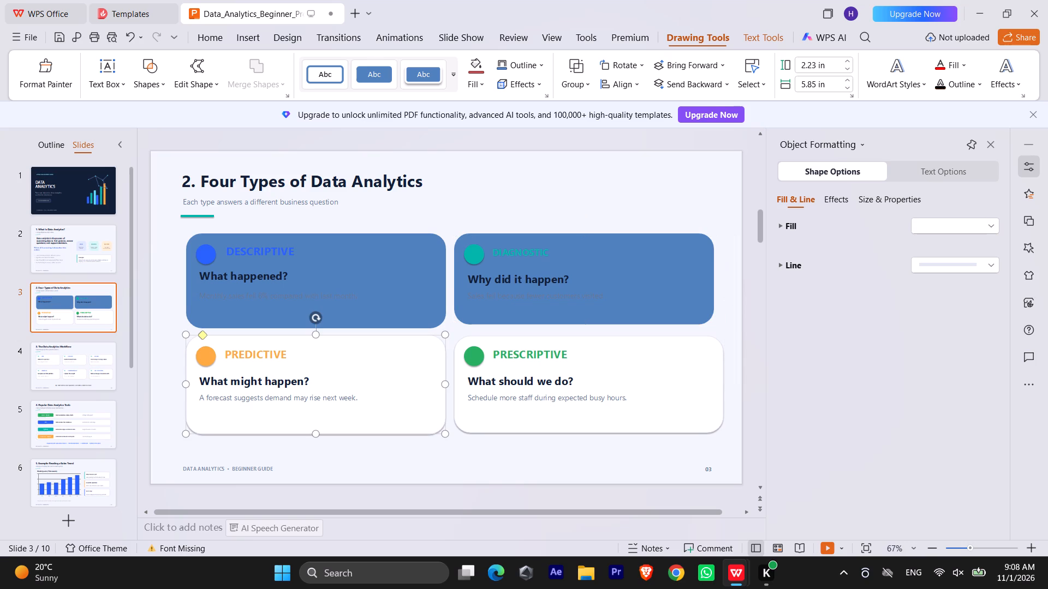
click(368, 86)
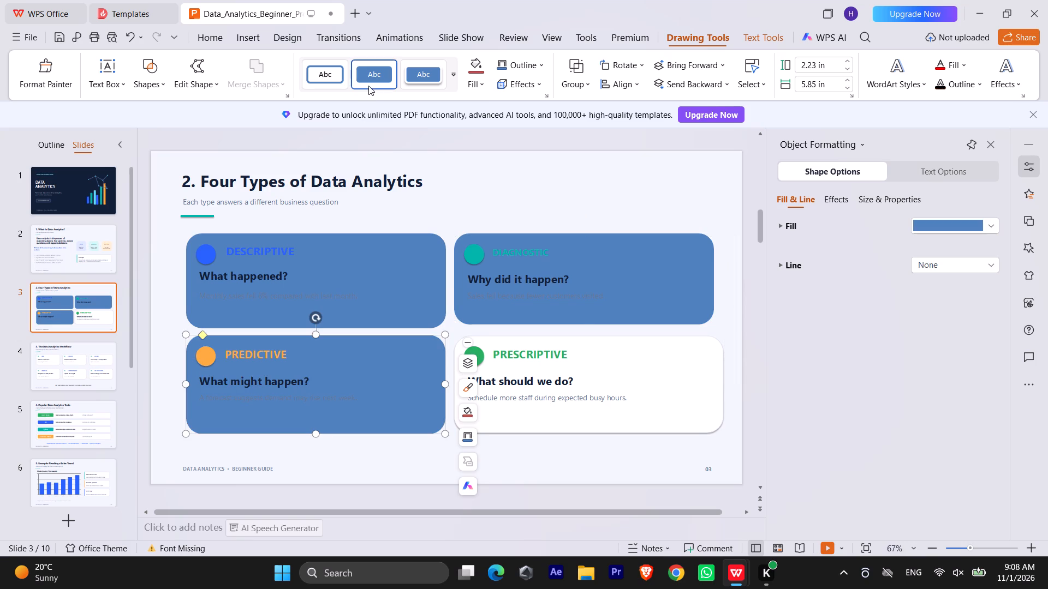
click(690, 423)
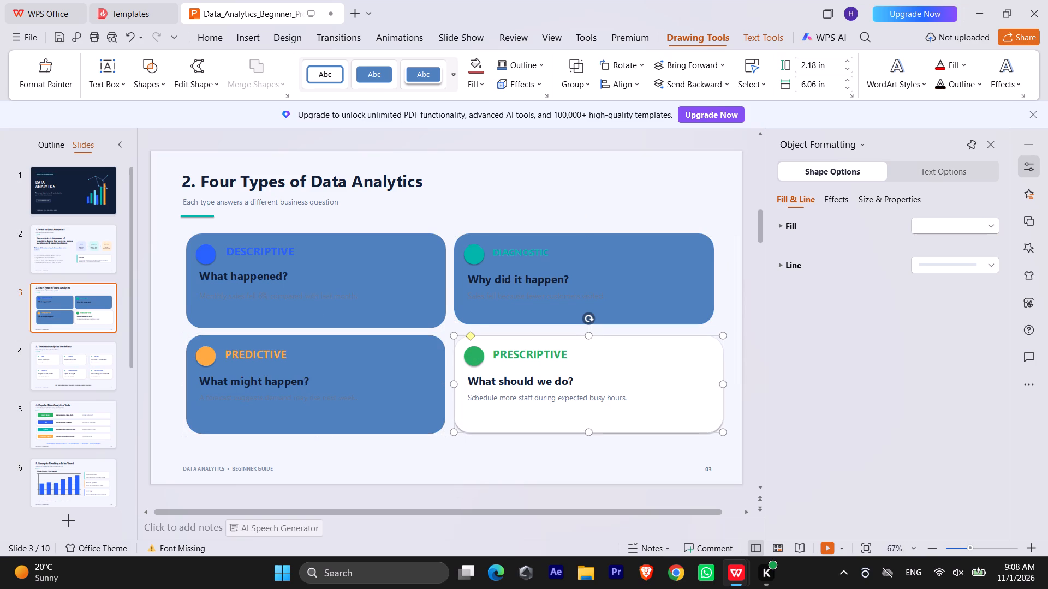
click(382, 83)
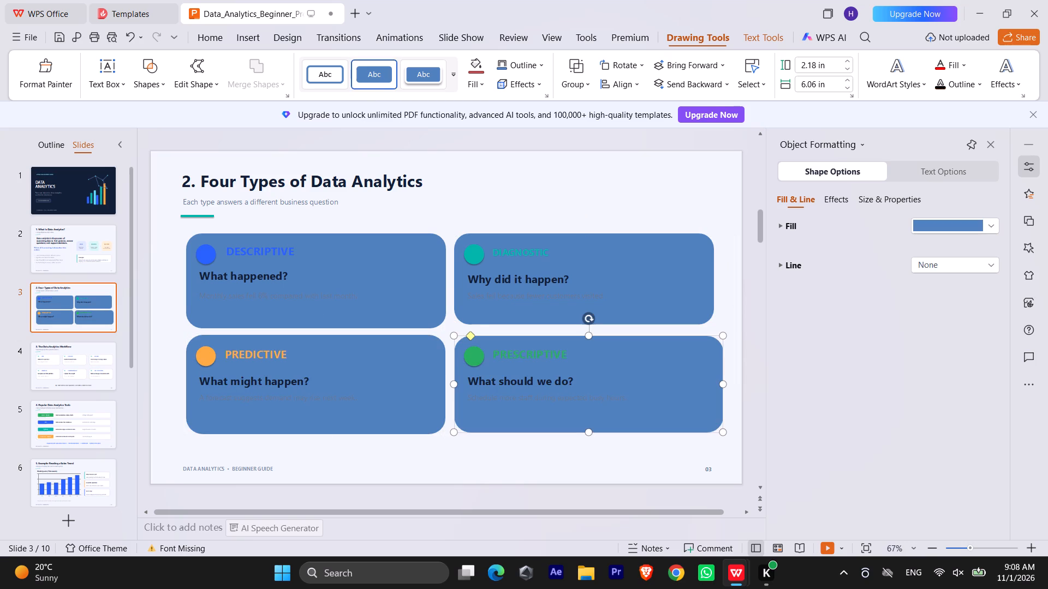
Fill the "2. Four Types of Data Analytics" title box with the current red fill colour.
click(413, 165)
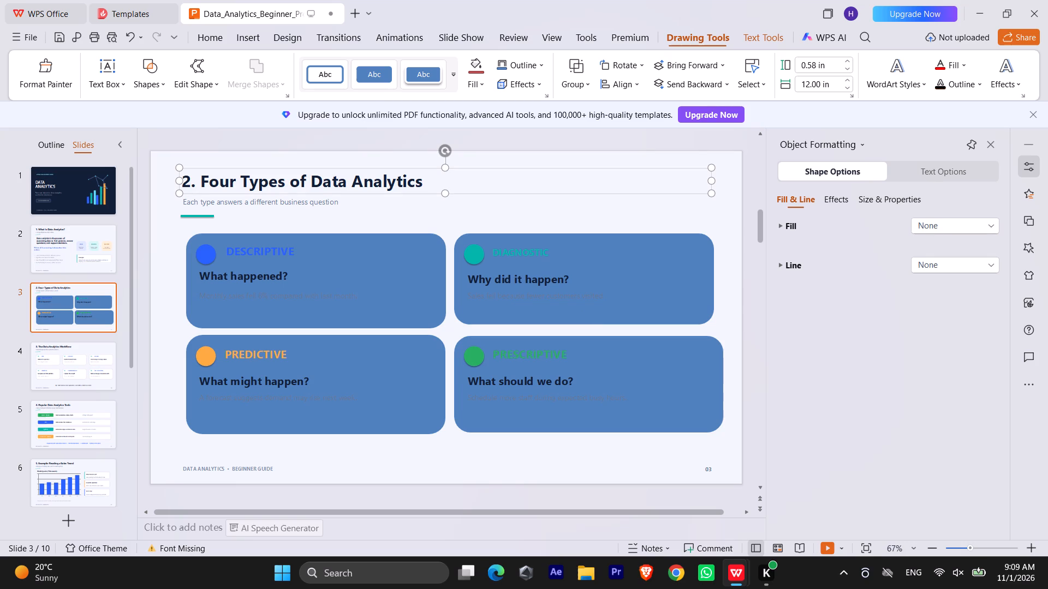
click(420, 184)
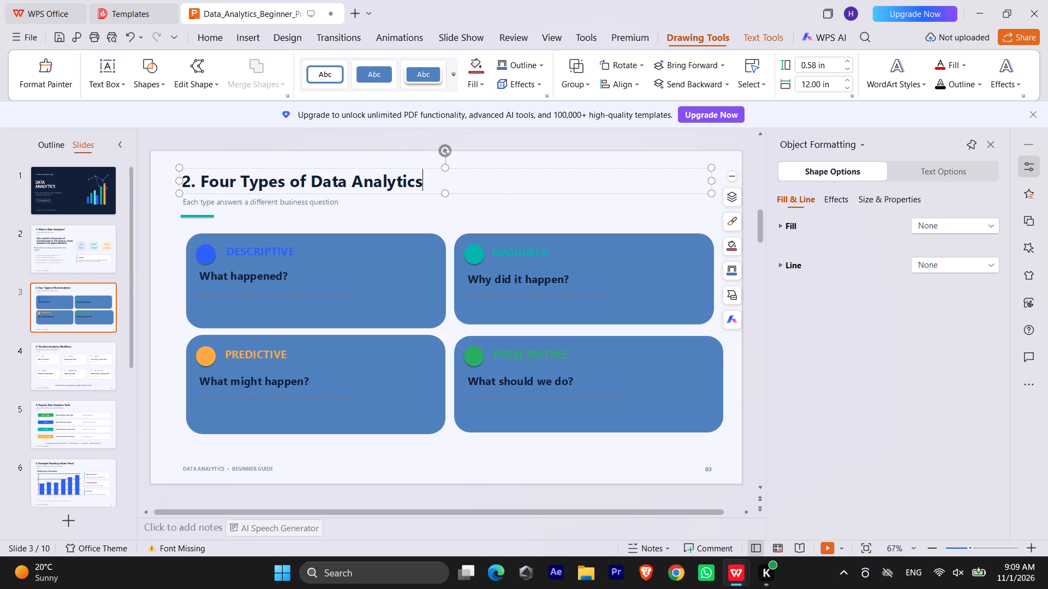
click(479, 73)
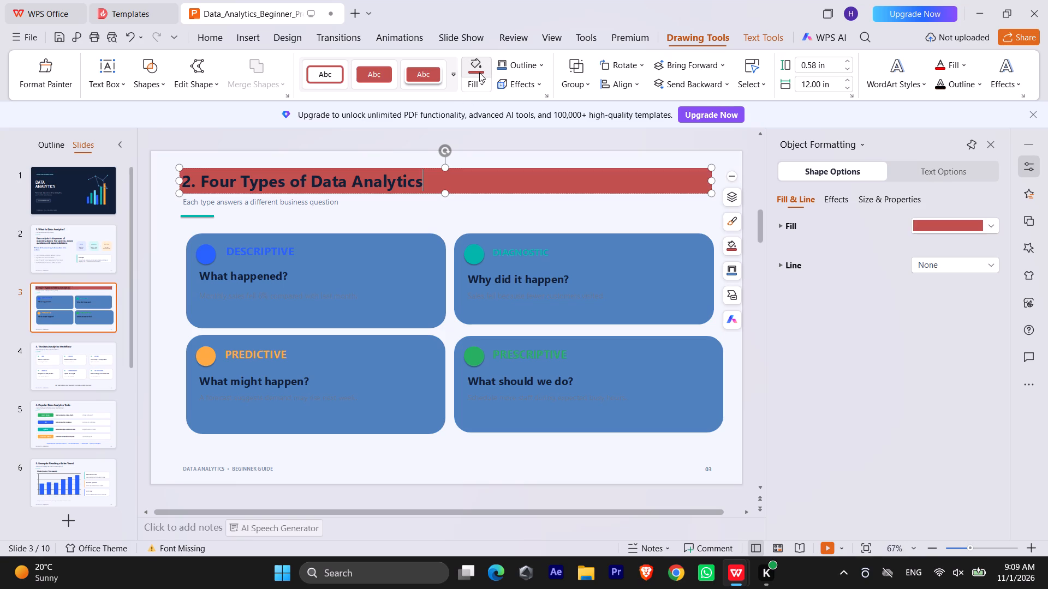
Fill the "Each type answers a different business question" subtitle box with a light red theme colour.
click(335, 205)
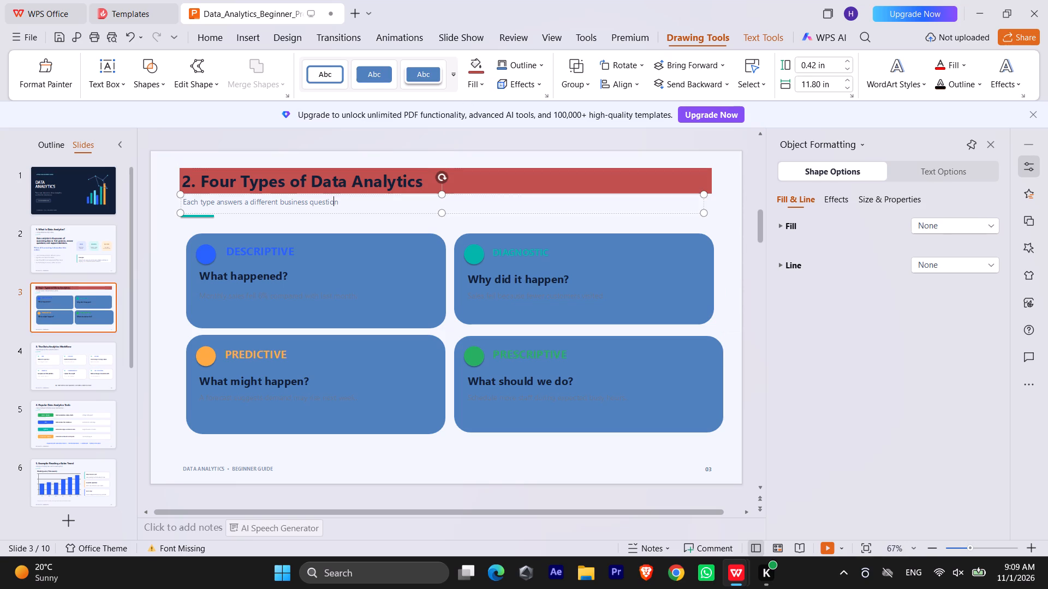
click(479, 83)
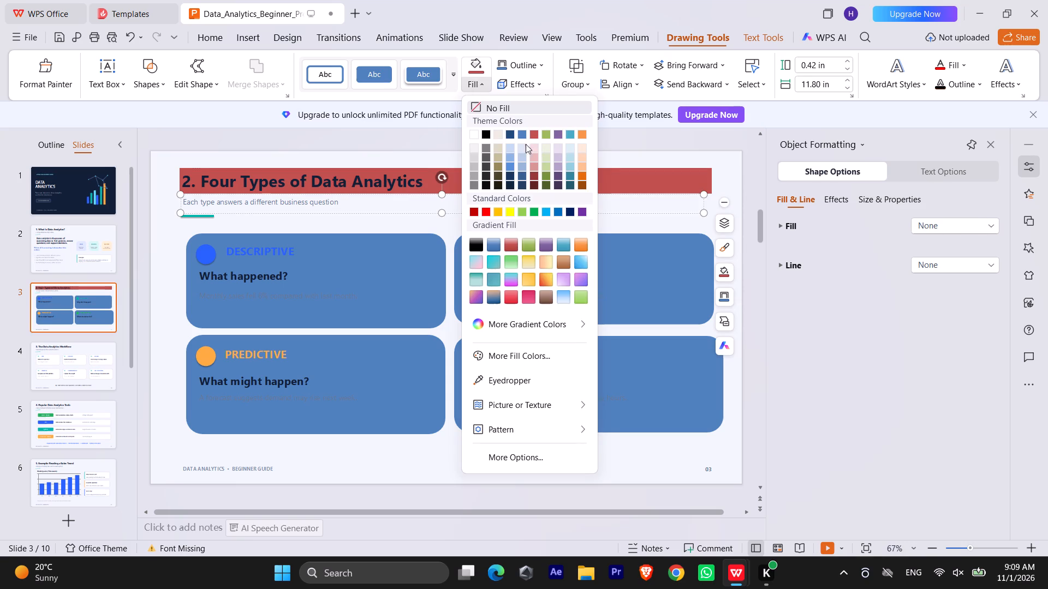
click(531, 161)
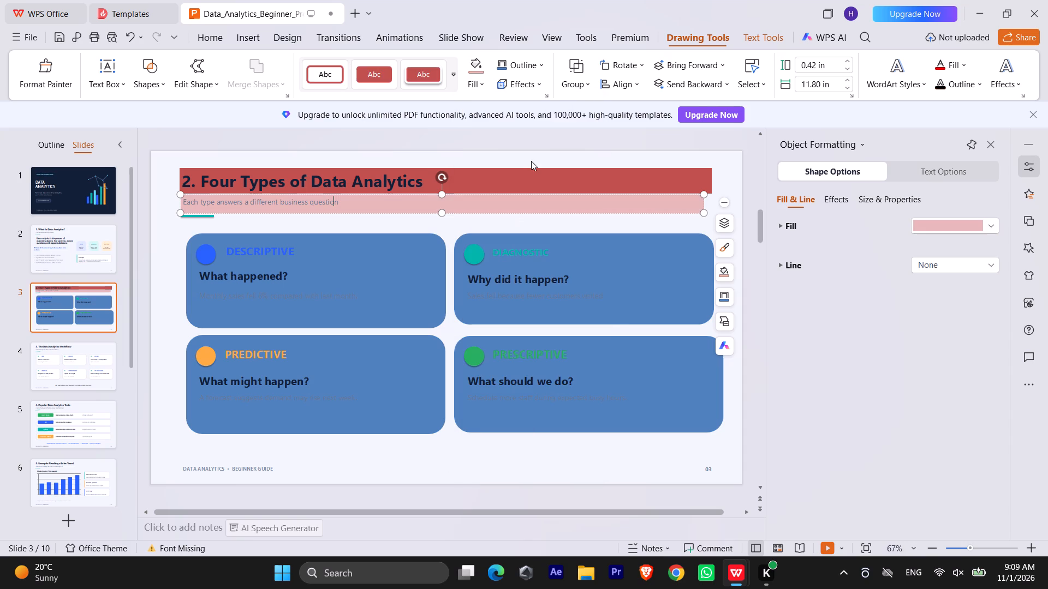
click(531, 161)
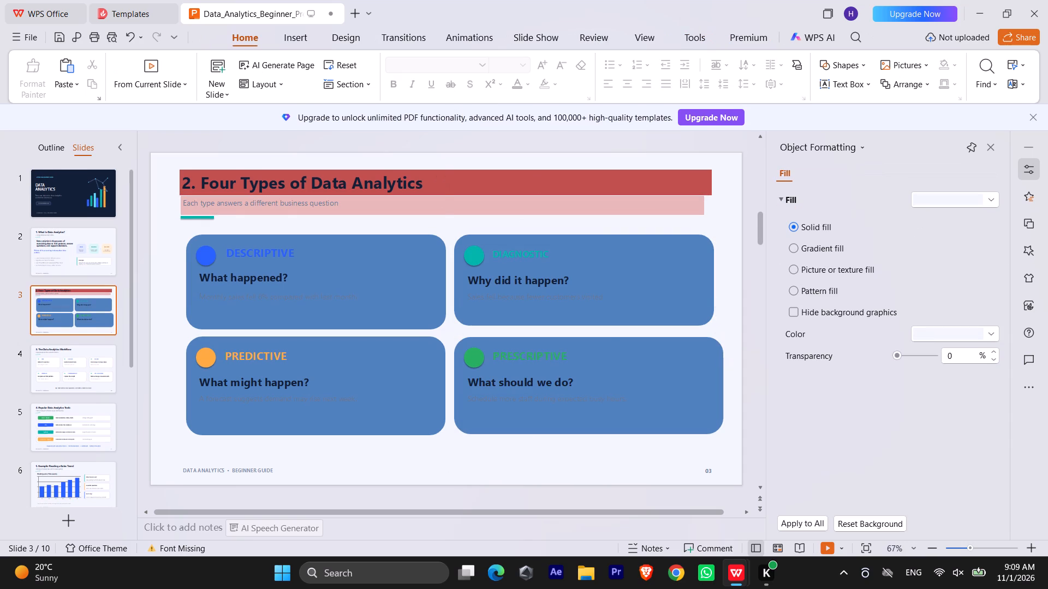
Widen the subtitle box on slide 3 to match the red title box, make it shorter, and nudge it flush beneath the title.
click(686, 213)
click(703, 209)
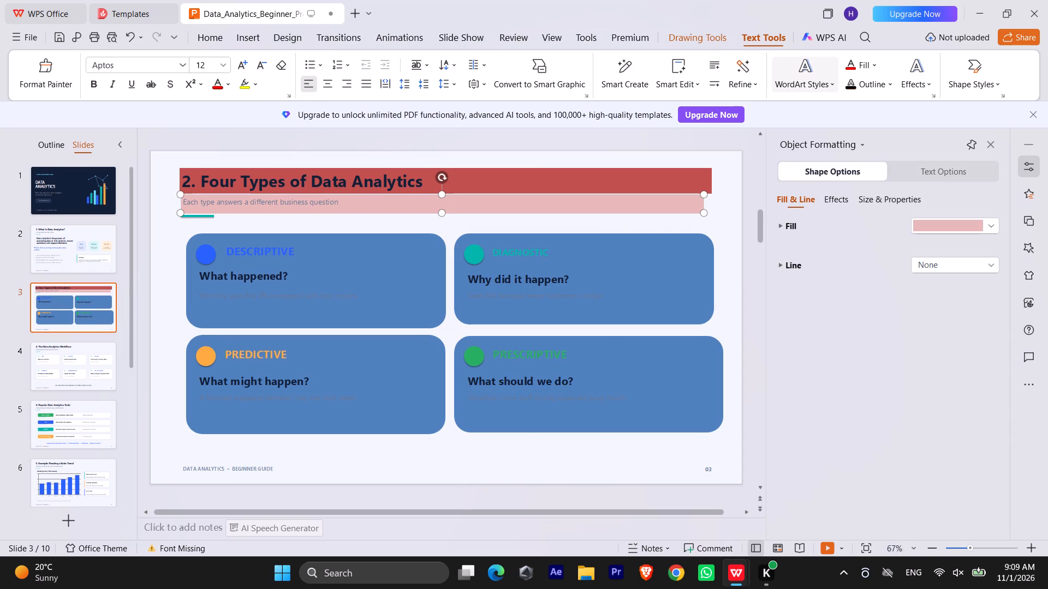
click(704, 203)
drag(706, 212, 718, 211)
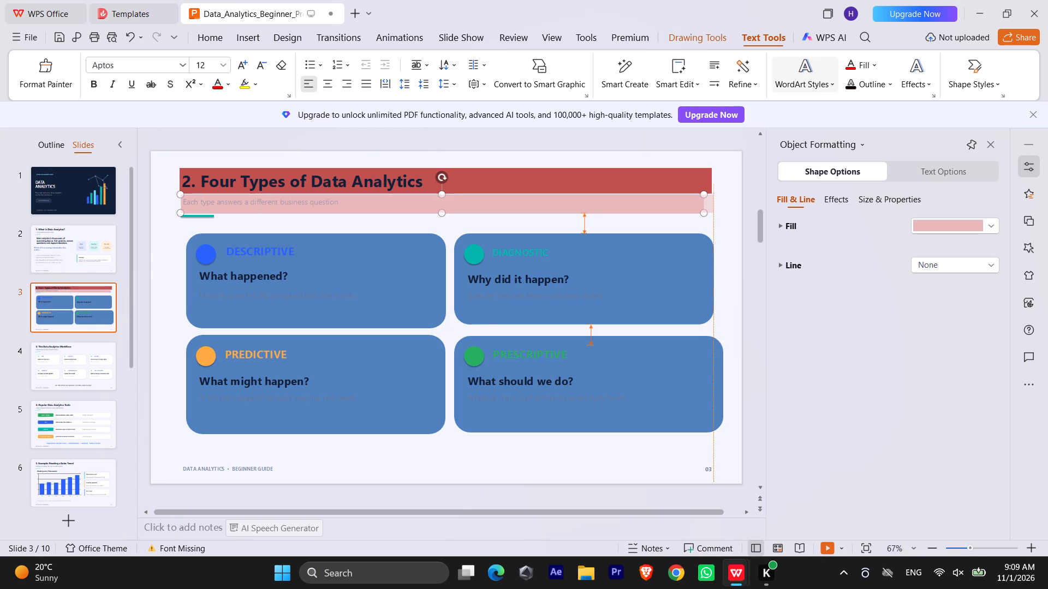
drag(718, 211, 717, 211)
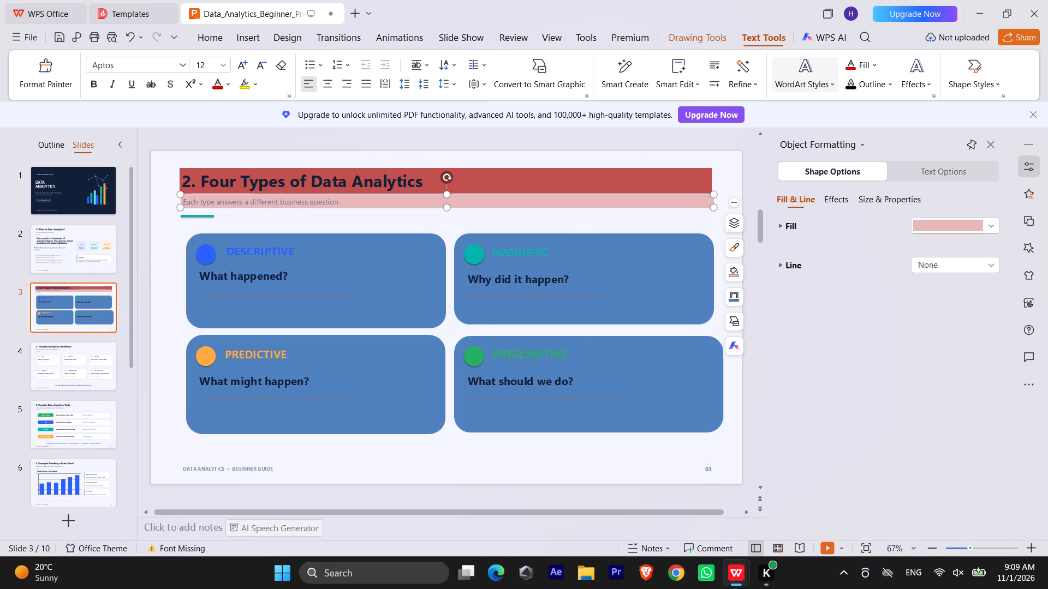
drag(444, 205, 445, 211)
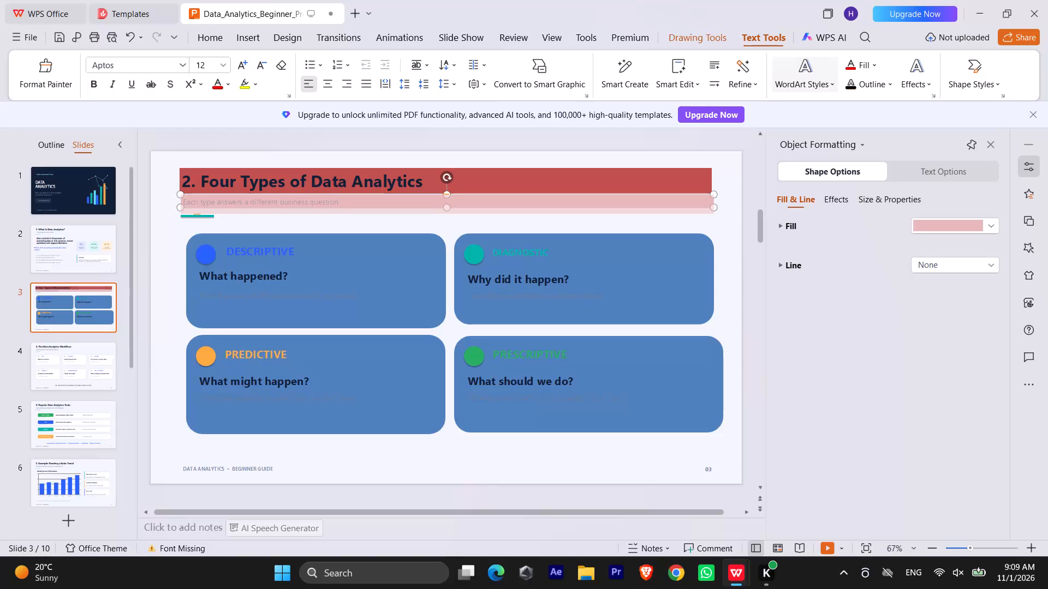
click(432, 205)
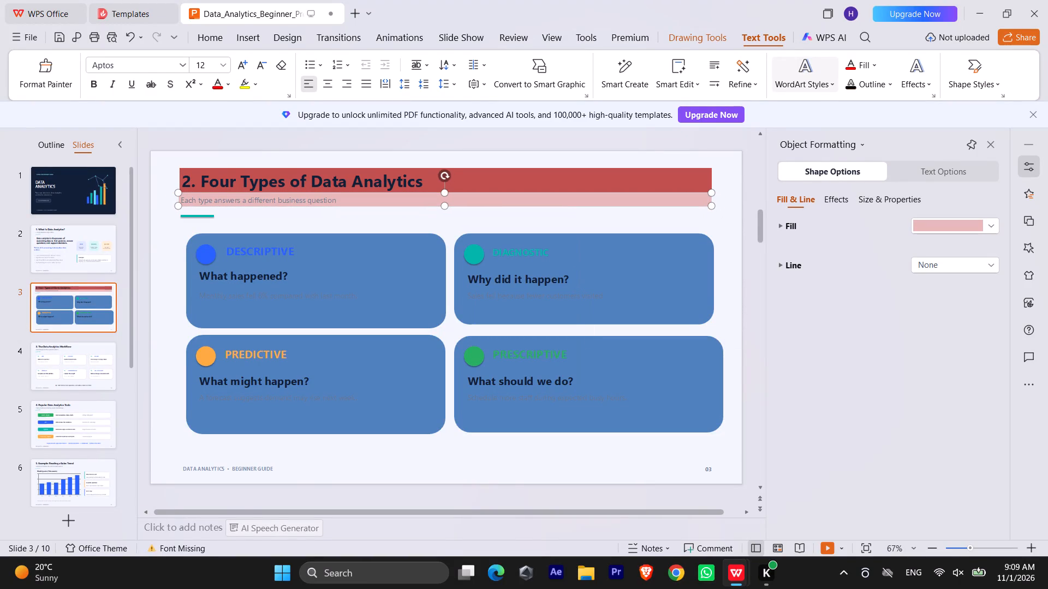
click(427, 213)
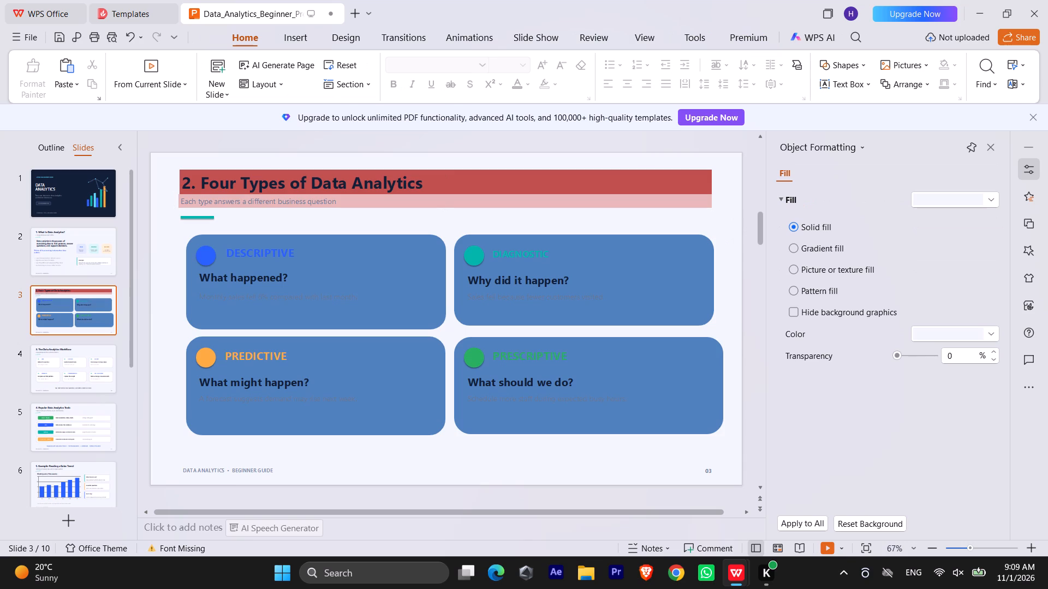
Enlarge the teal accent bar below the slide 3 subtitle to about 0.19 in high and 2.34 in wide.
click(210, 217)
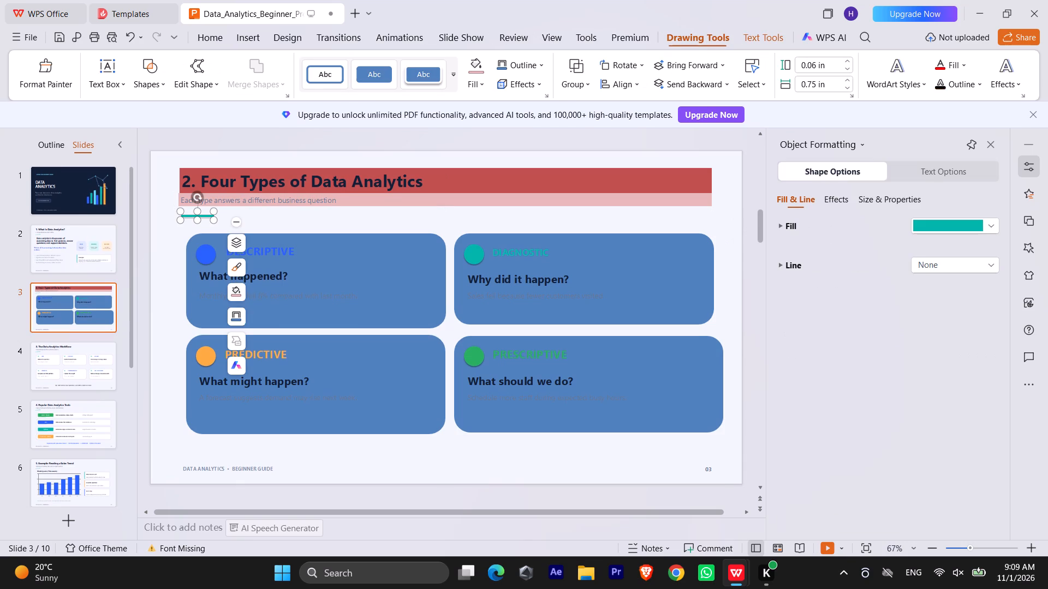
drag(215, 219, 276, 226)
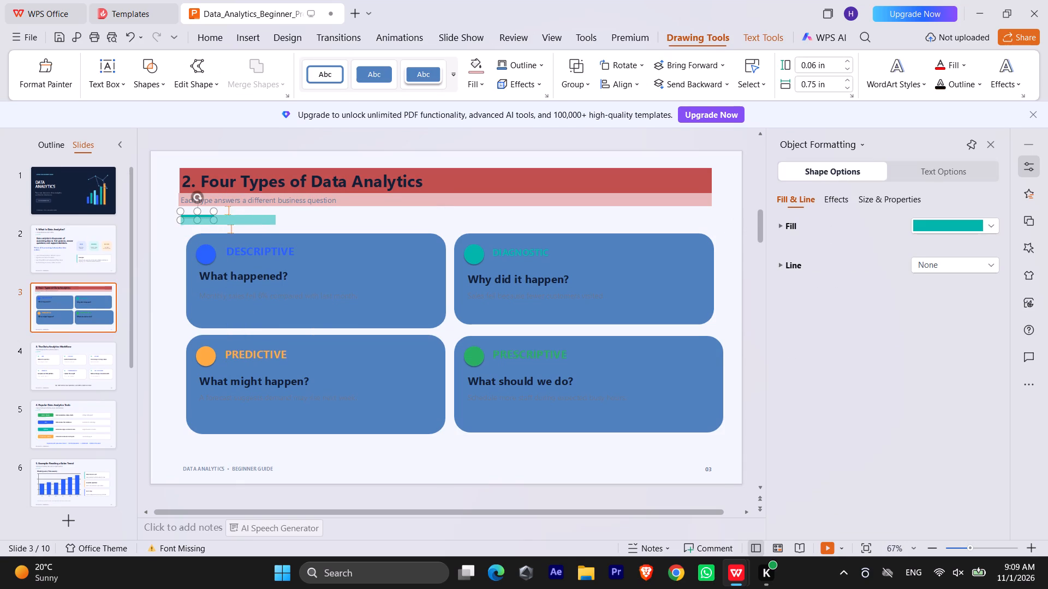
drag(276, 226, 285, 225)
click(318, 221)
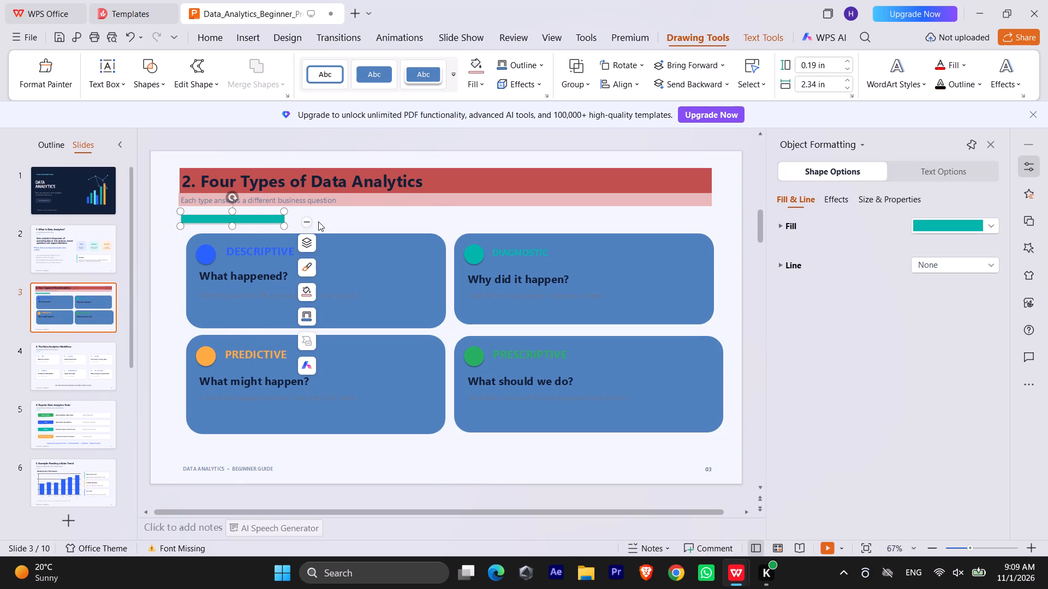
click(350, 220)
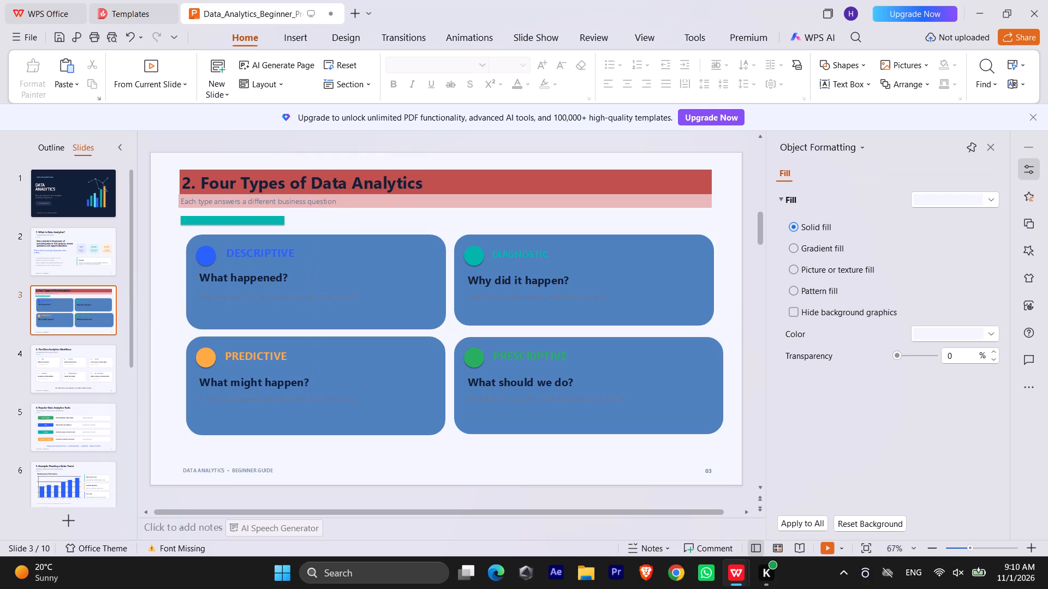
On slide 2, move the "Data analytics is the process of…" text box up, just below the accent line, left-aligned with the blue text.
click(76, 254)
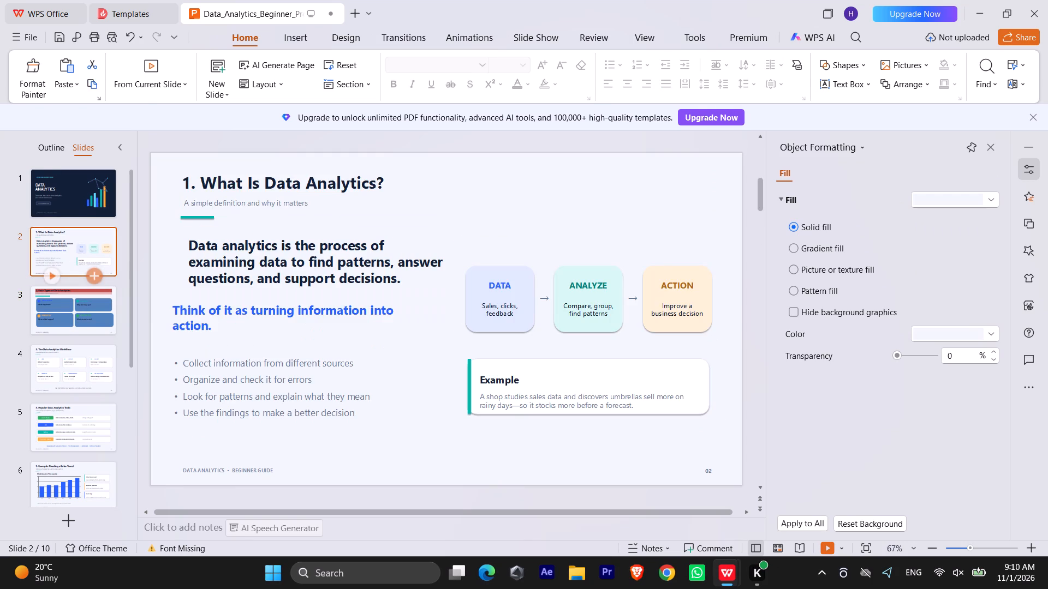
click(199, 259)
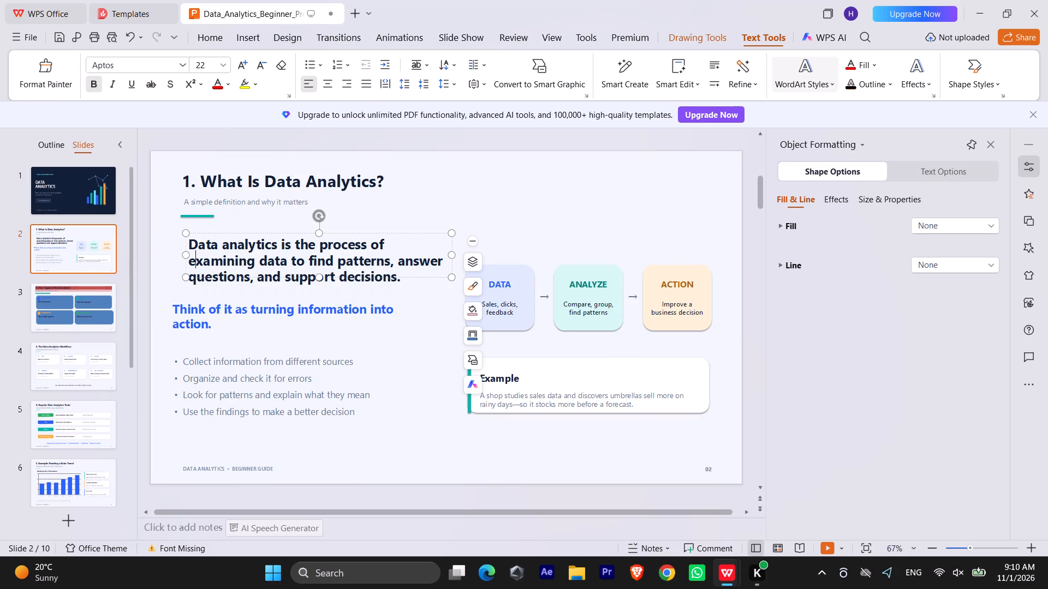
drag(452, 242, 434, 244)
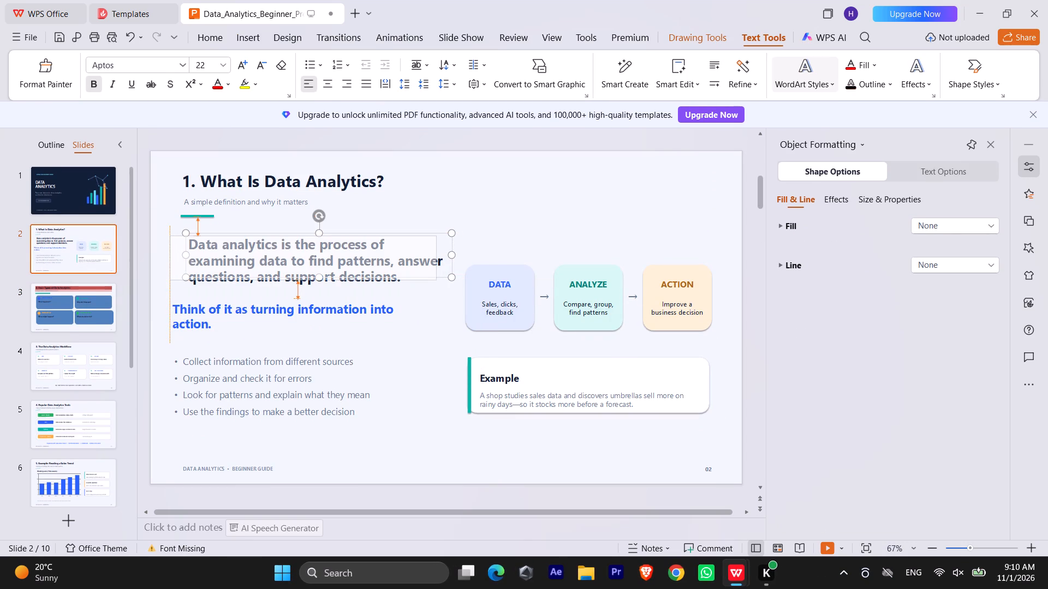
drag(434, 244, 428, 246)
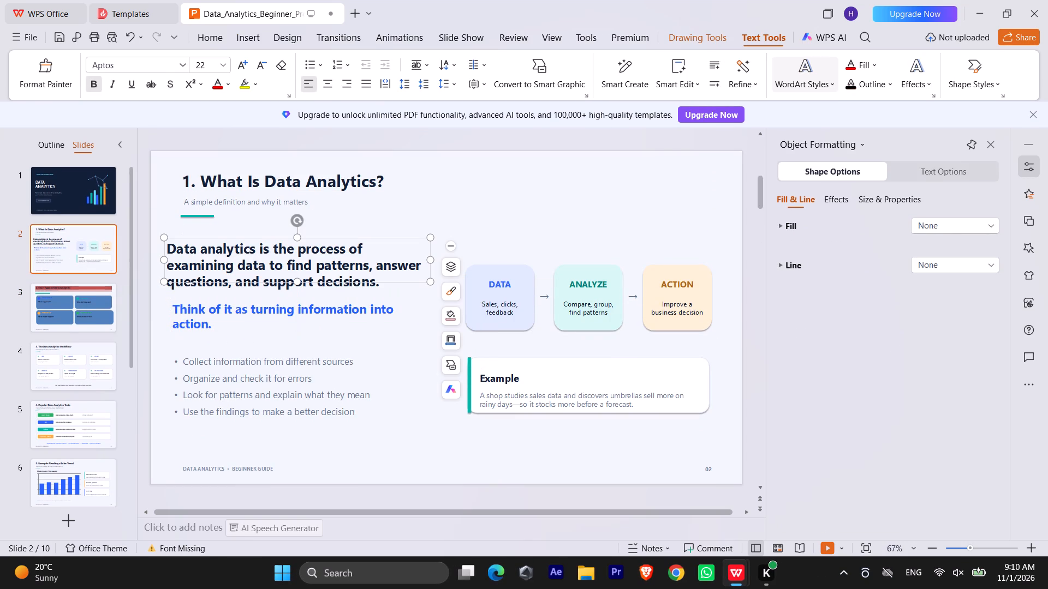
drag(425, 249, 432, 233)
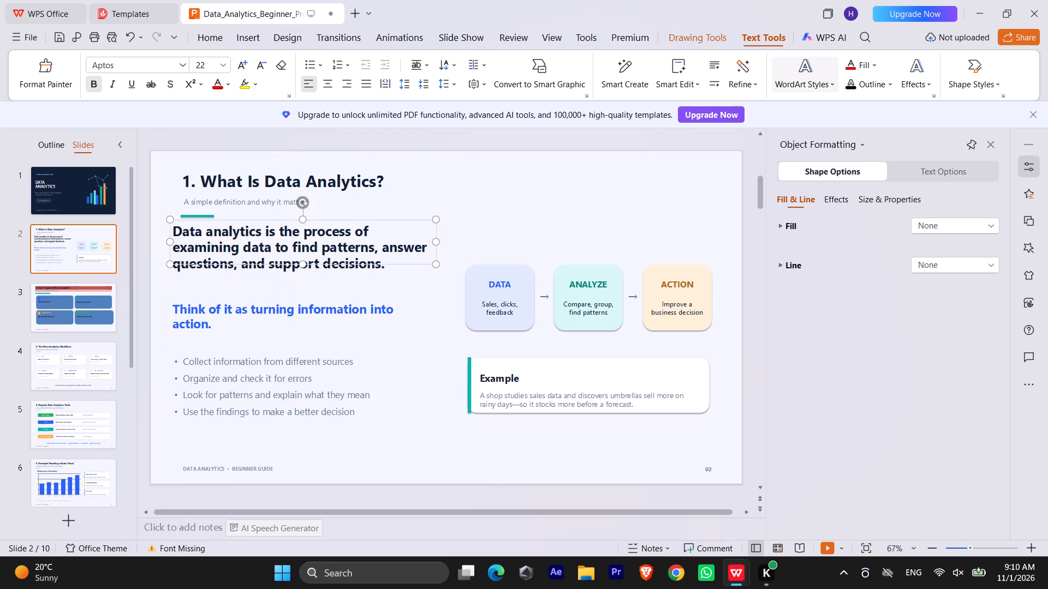
click(561, 169)
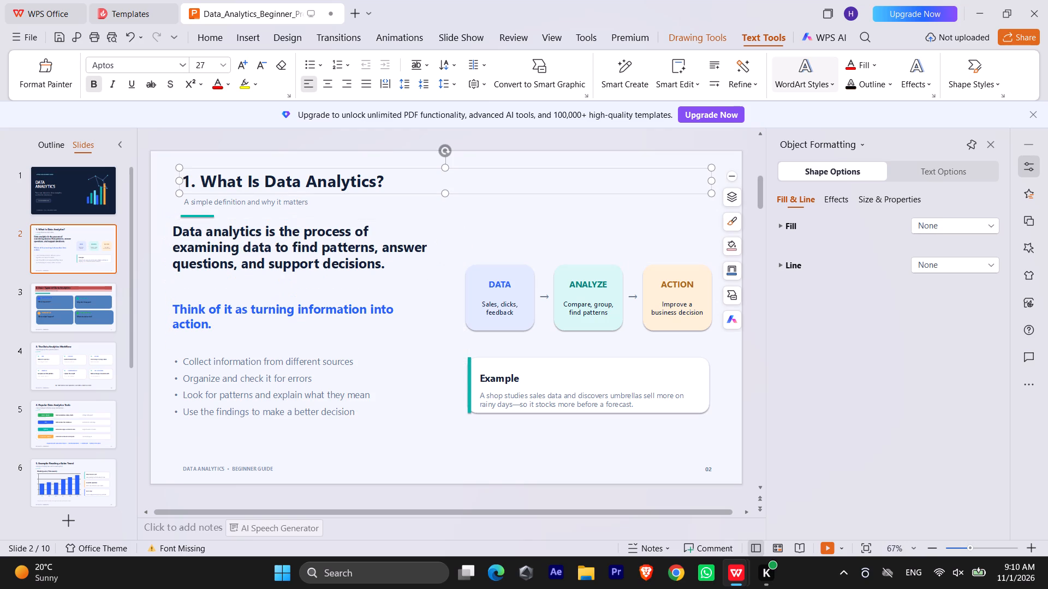
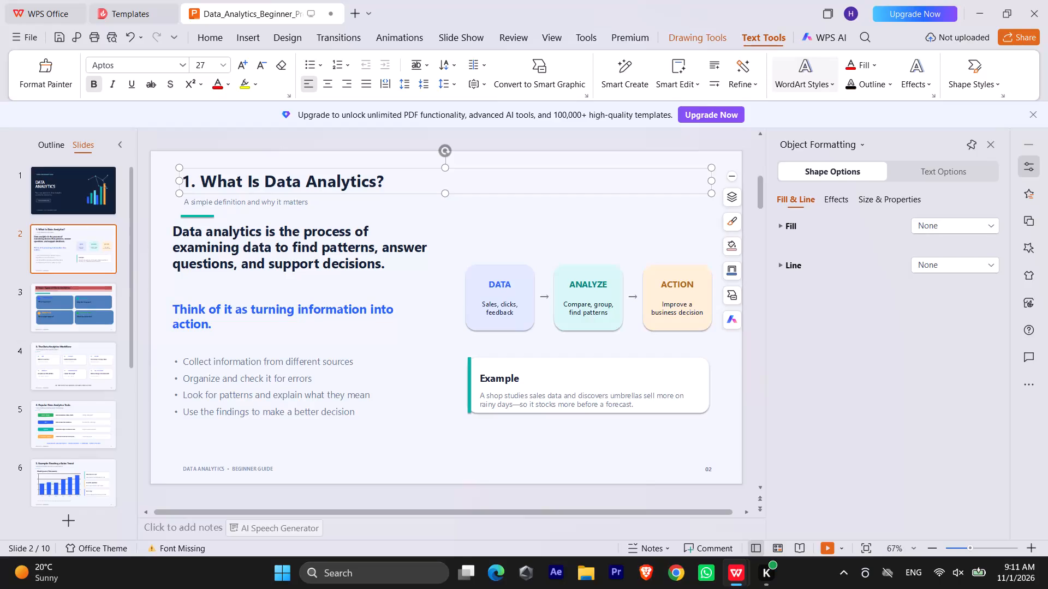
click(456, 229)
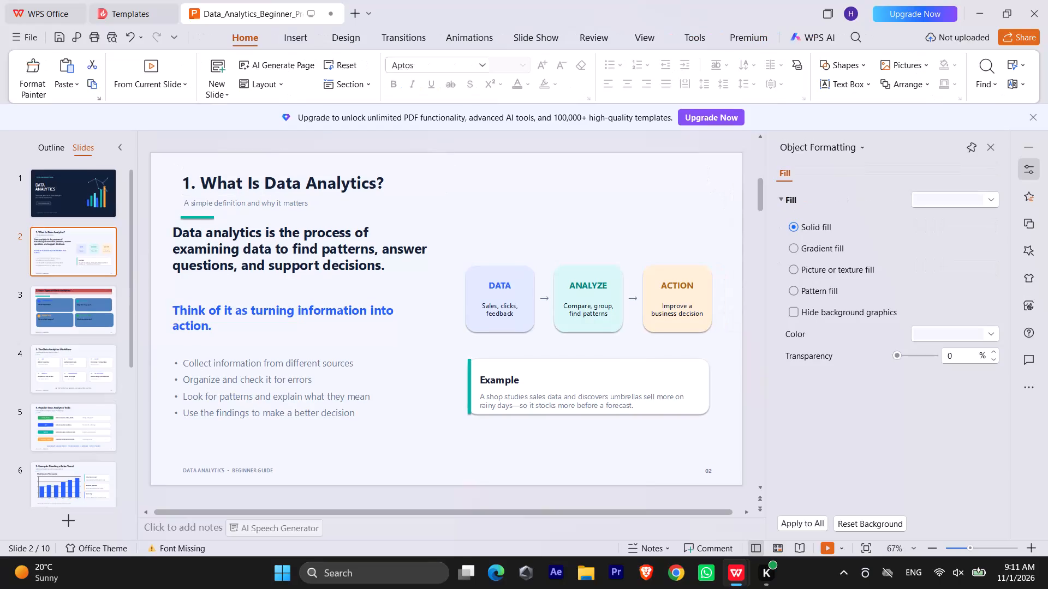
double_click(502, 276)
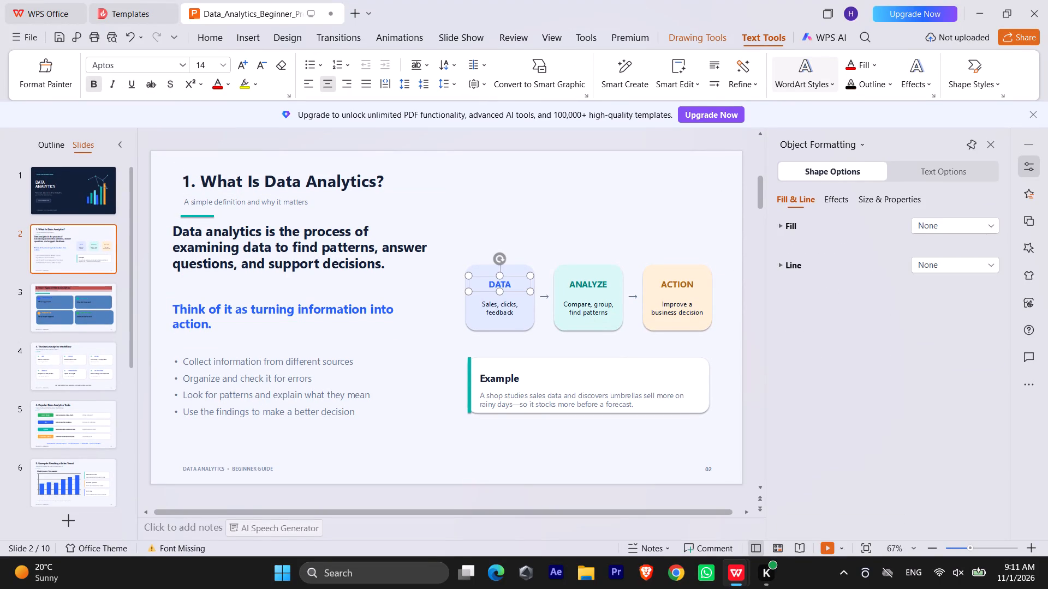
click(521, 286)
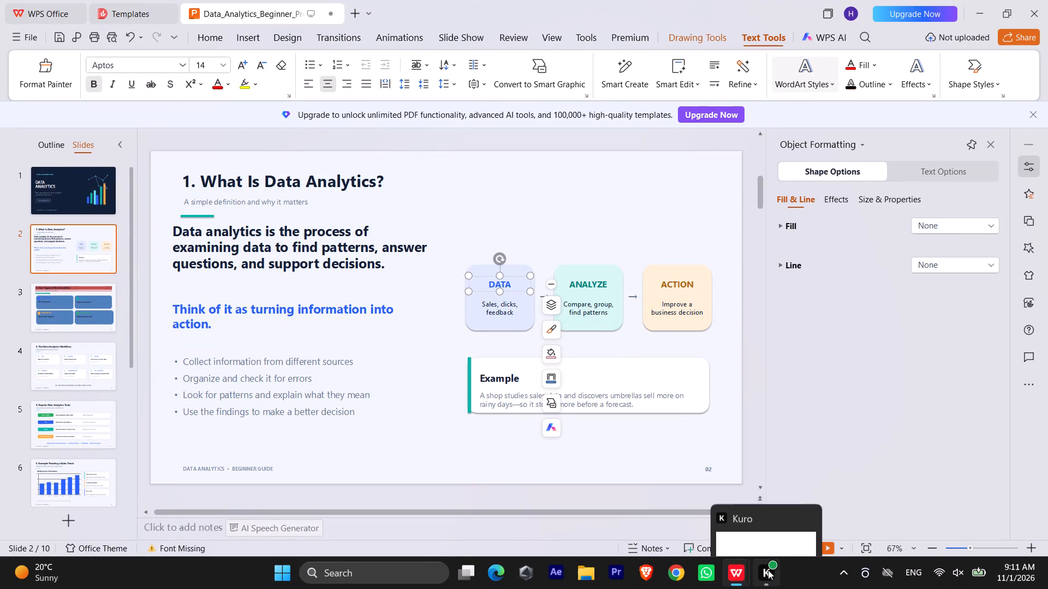